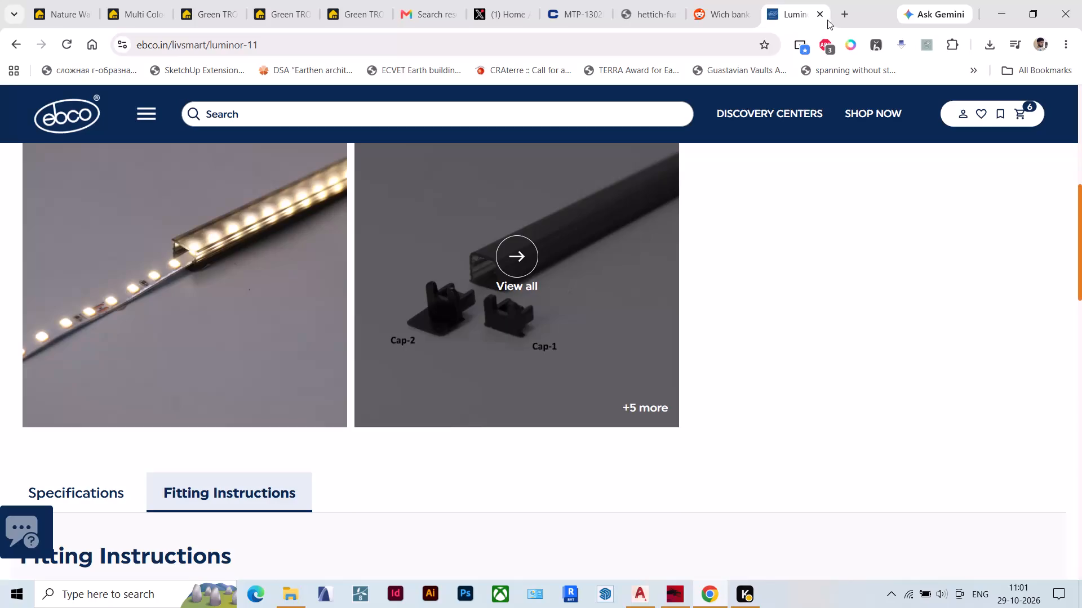
Close the Ebco Luminor 11 product page and return to the floor plan drawing in AutoCAD.
click(823, 16)
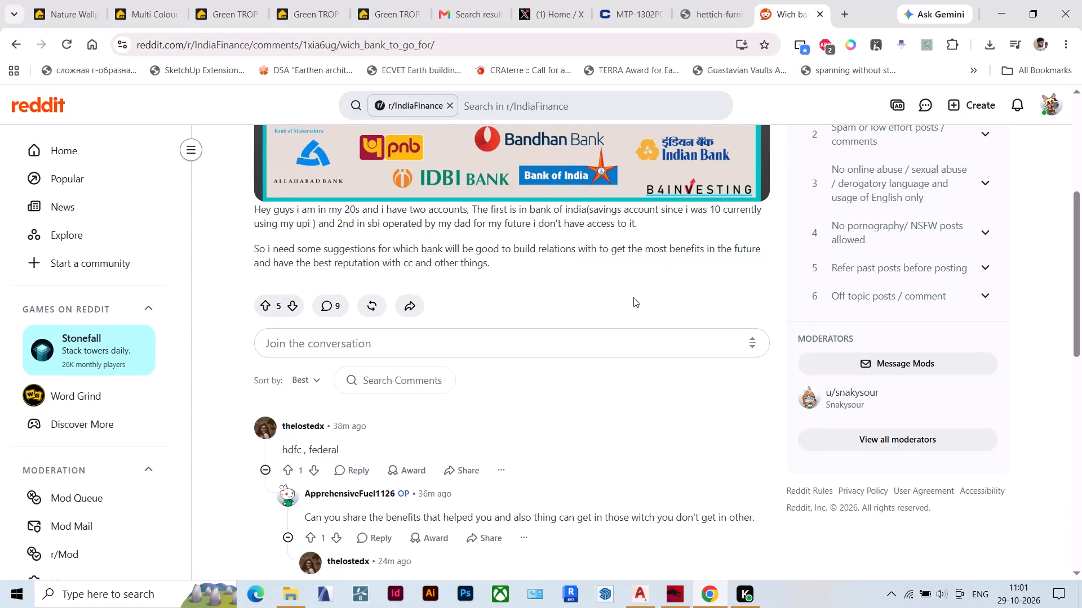
click(1006, 12)
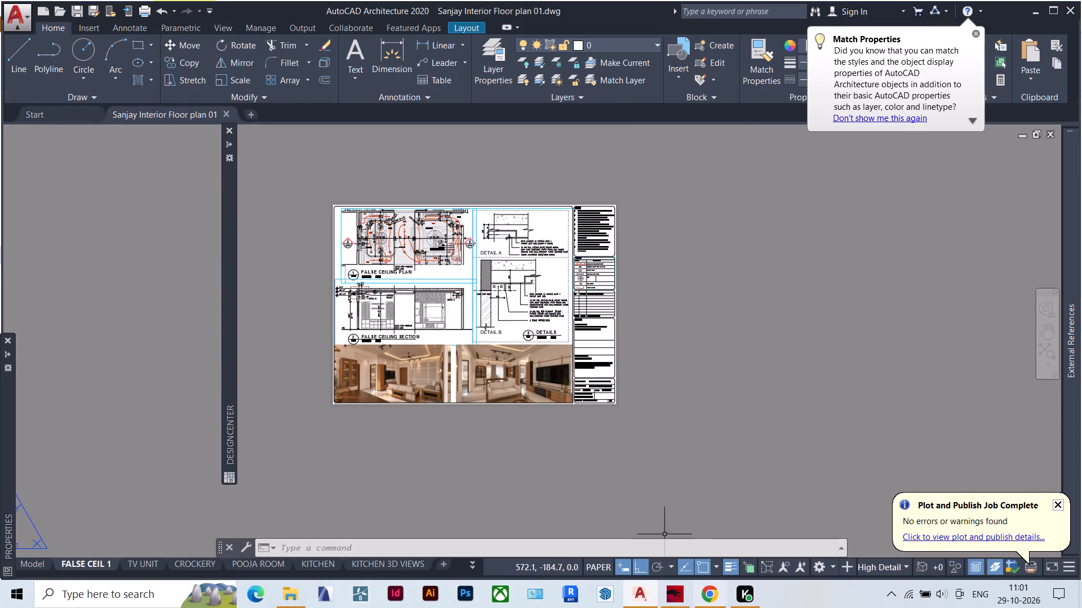
Examine the FALSE CEIL 1 sheet, checking the pelmet detail, its notes, the revision table and the title block.
scroll(490, 310, up, 1)
scroll(569, 271, up, 2)
scroll(436, 289, up, 1)
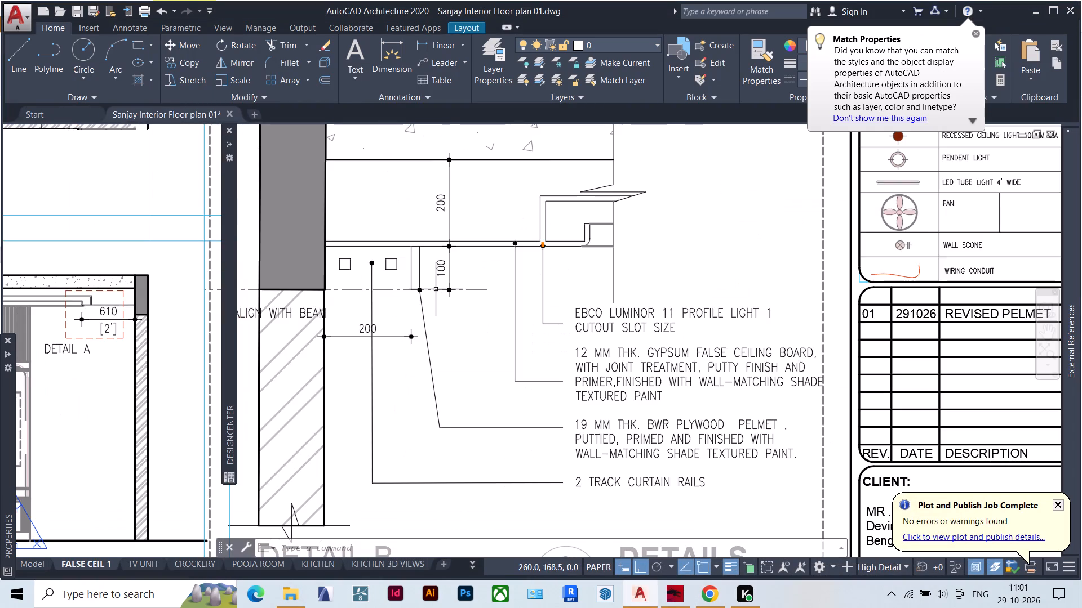
scroll(436, 289, down, 3)
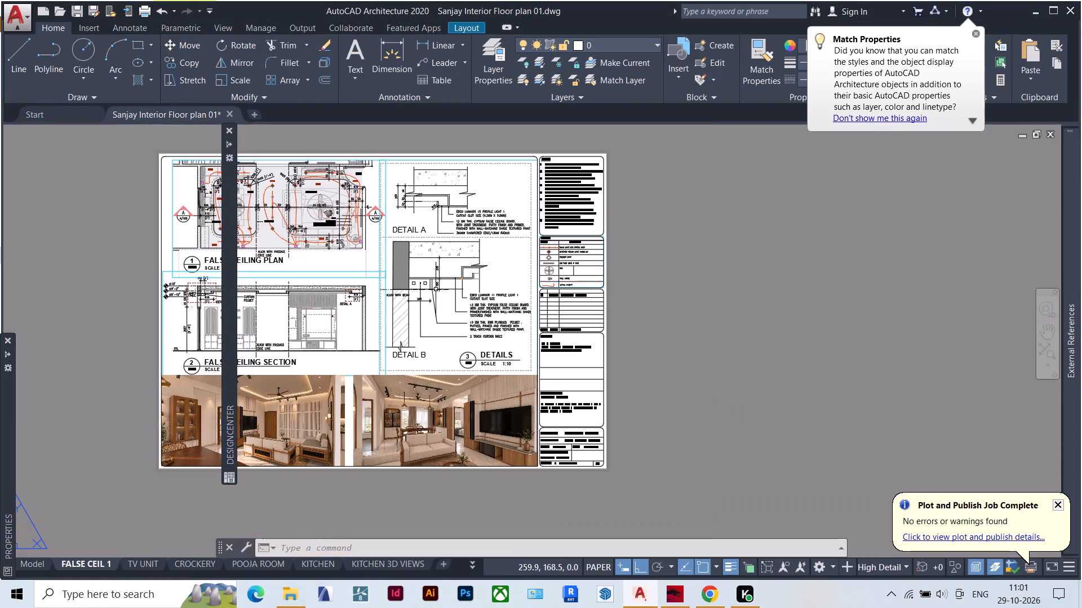
scroll(555, 292, up, 3)
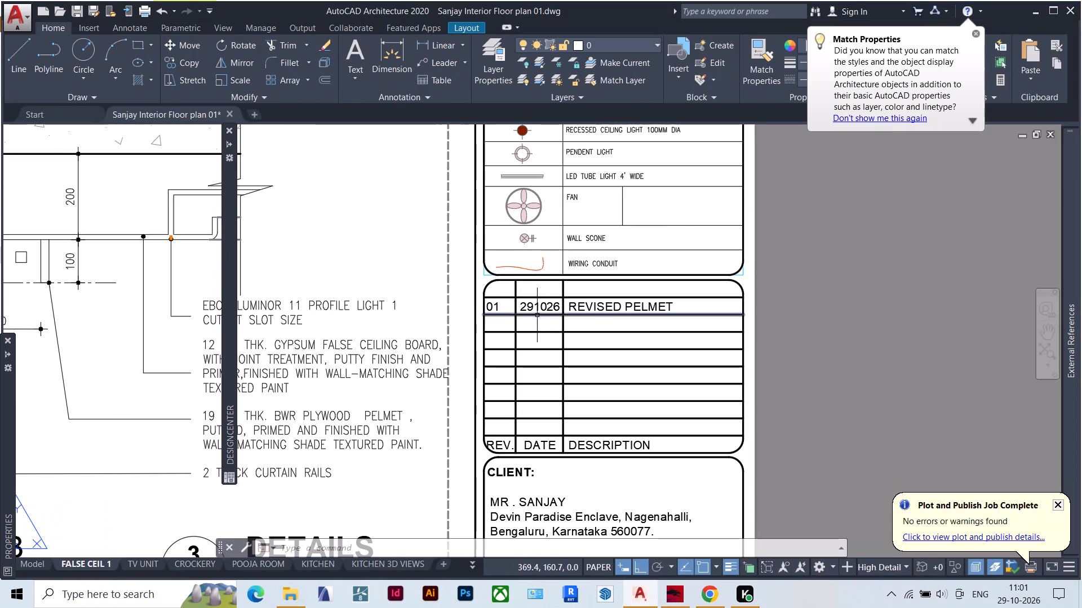
scroll(640, 314, down, 3)
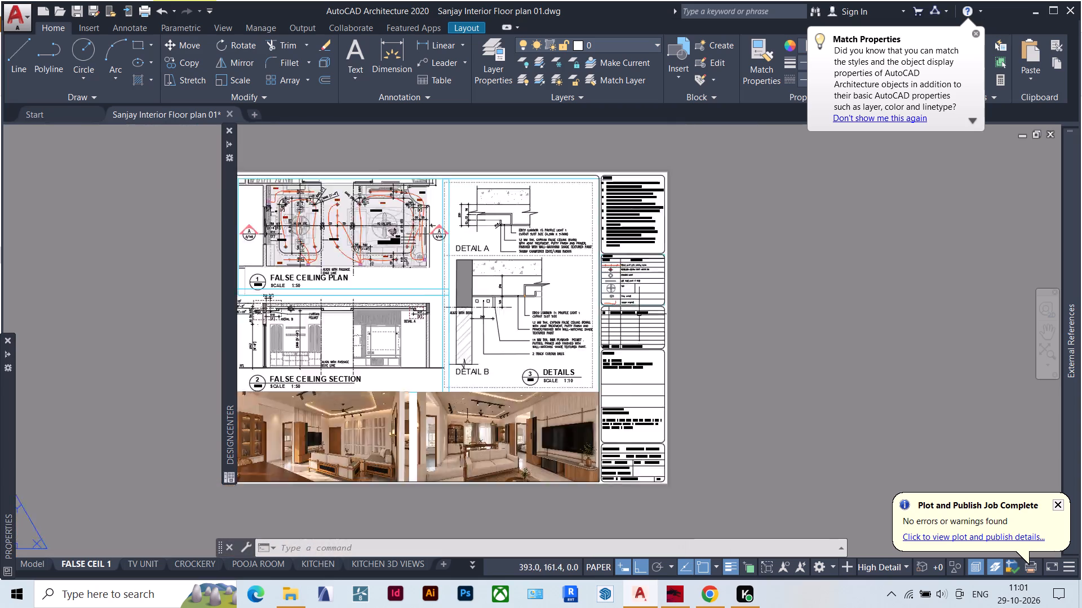
scroll(639, 314, down, 1)
scroll(586, 392, up, 3)
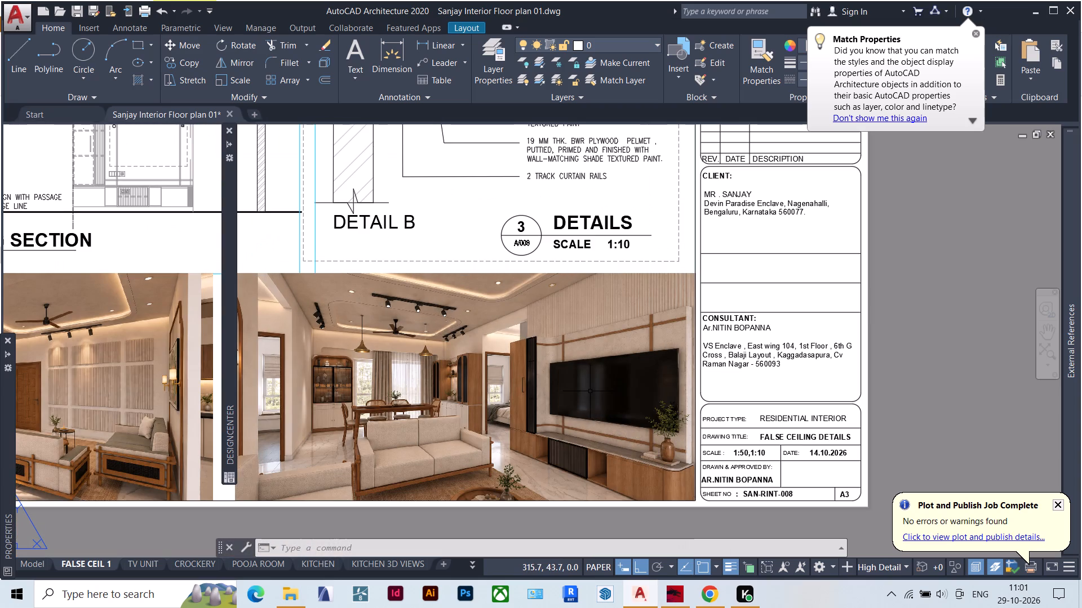
scroll(590, 391, down, 2)
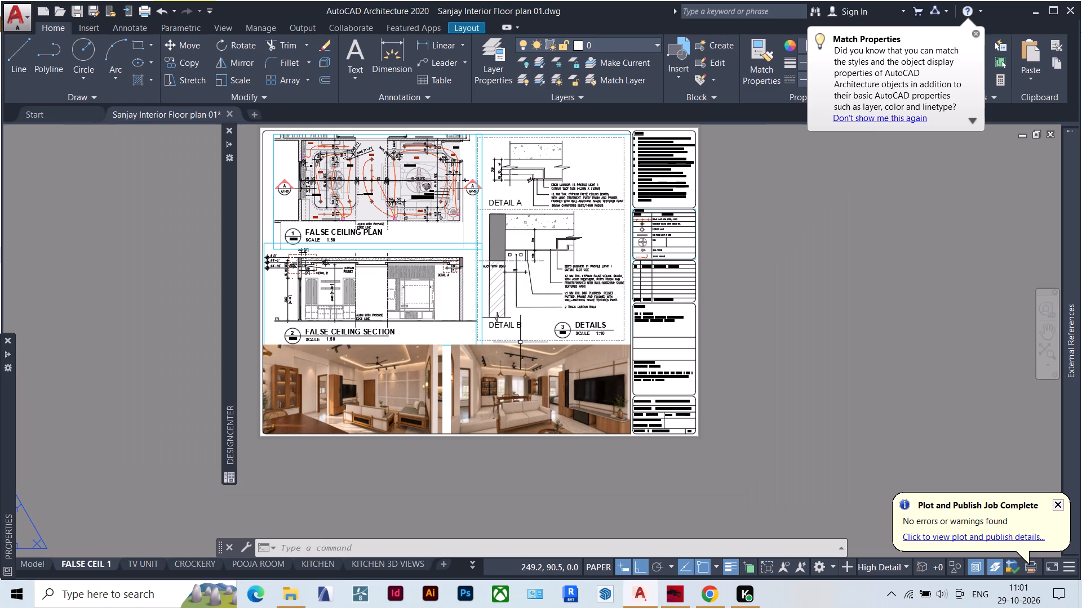
Save the interior floor plan drawing.
key(ctrl+s)
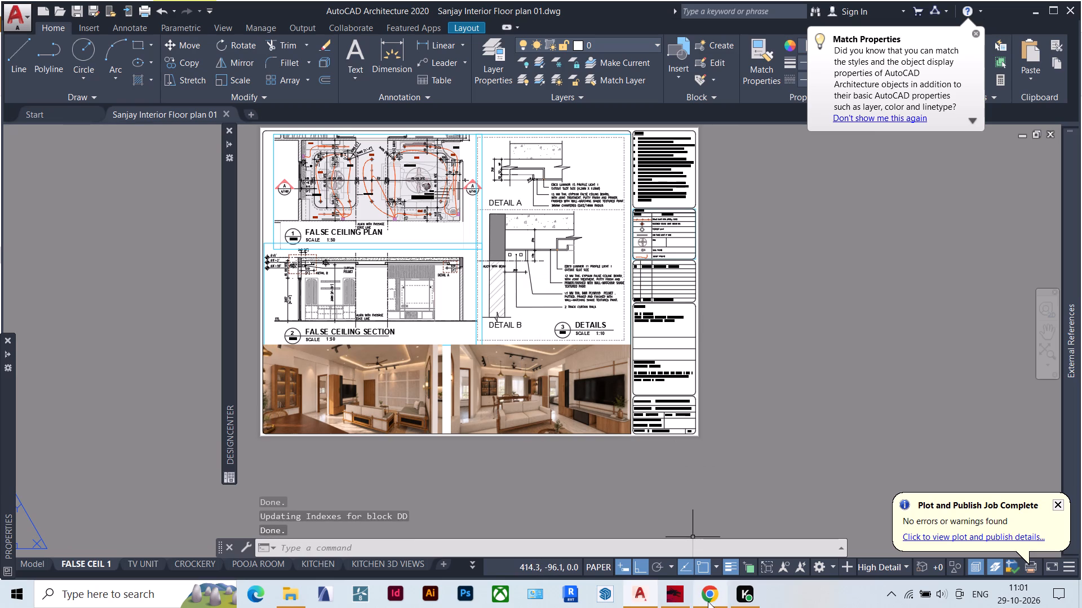
Switch the drawing from the FALSE CEIL 1 layout to model space.
click(43, 564)
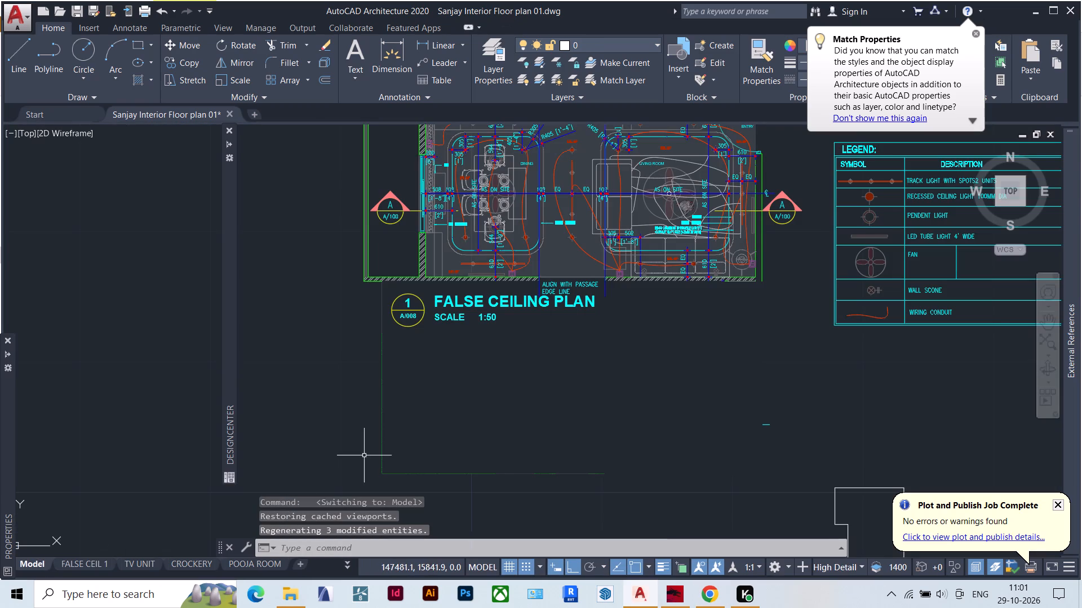
scroll(364, 455, down, 1)
scroll(446, 436, down, 1)
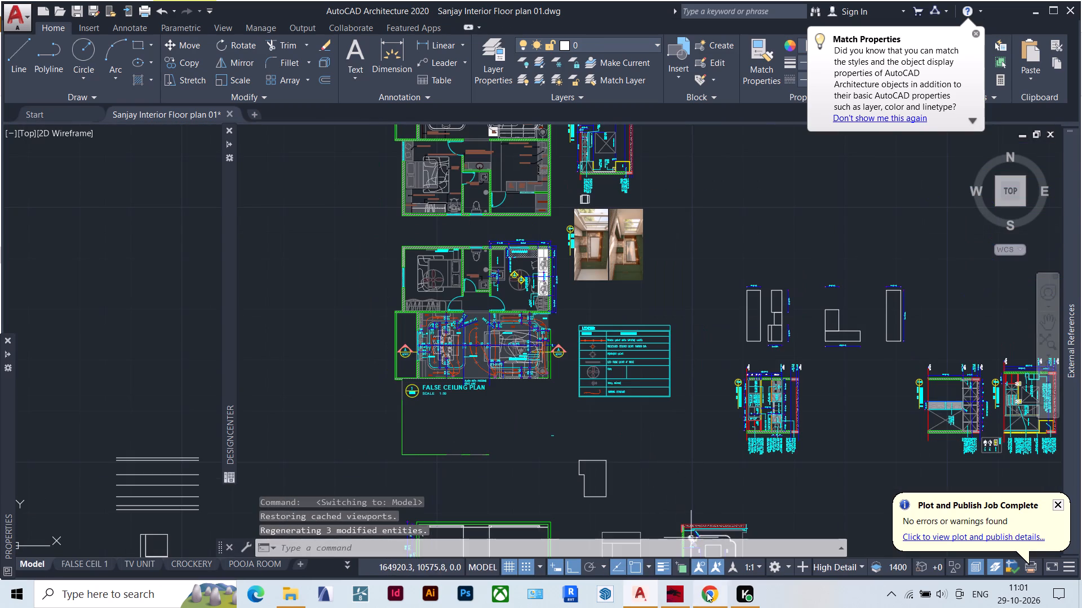
In a new Chrome tab, search for mergepdf and open iLovePDF's Merge PDF tool.
click(707, 592)
click(844, 12)
text(merge)
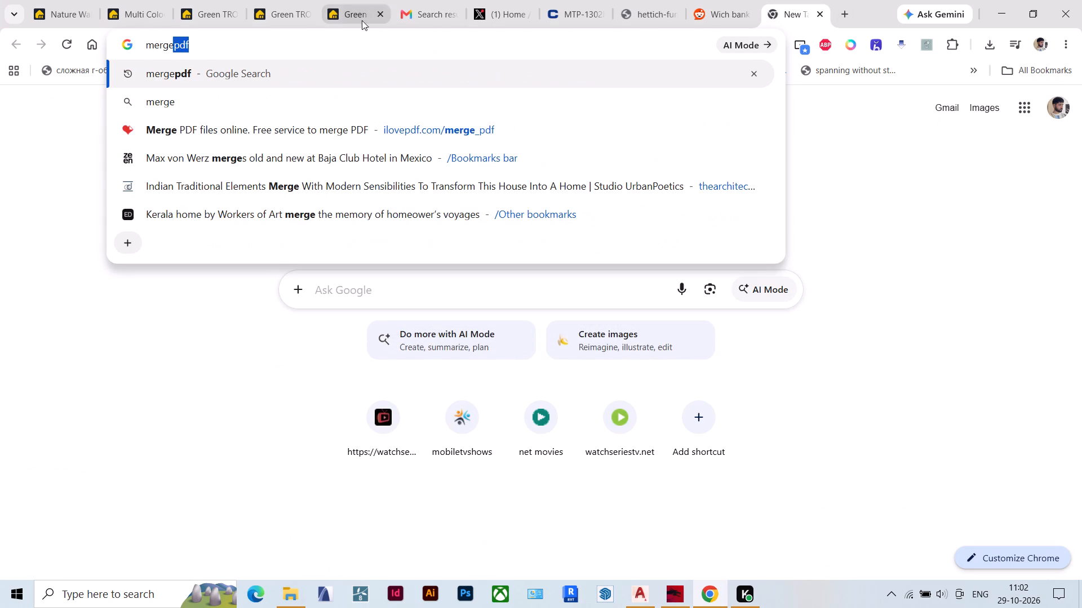
click(256, 76)
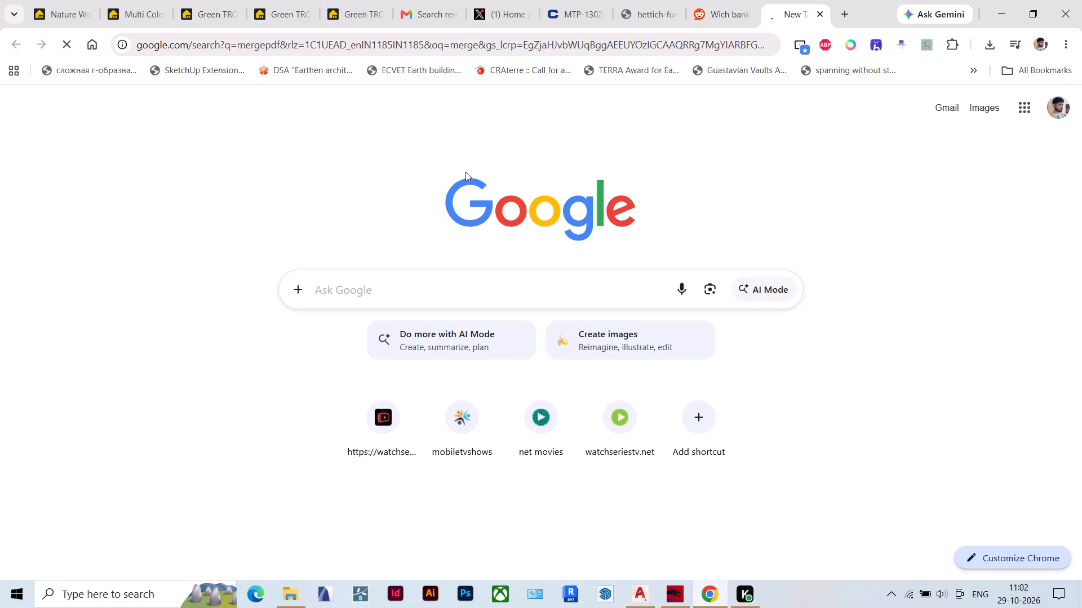
click(355, 283)
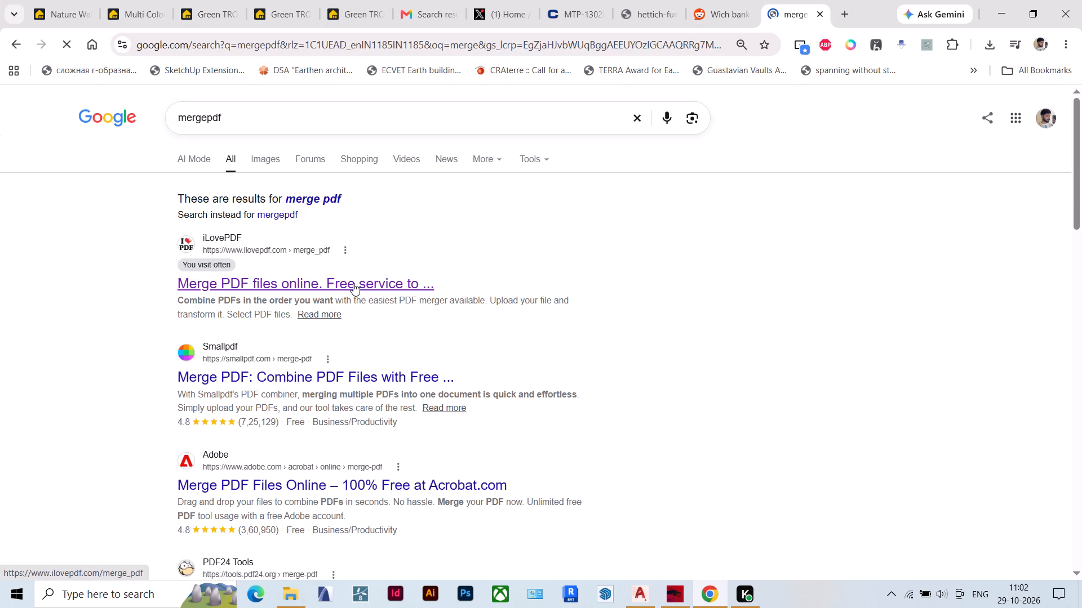
From the 221026.ALL NEW FILES folder, select the cover page, drawing index, furniture plan, FALSE CEILING2, TV unit, crockery unit and both kitchen PDFs.
click(493, 269)
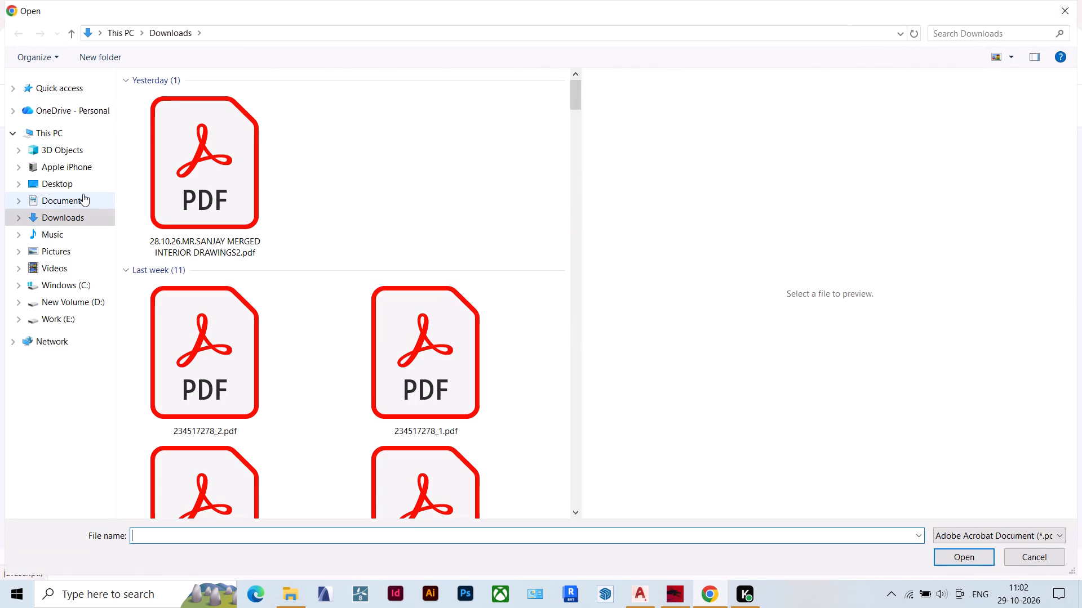
click(79, 92)
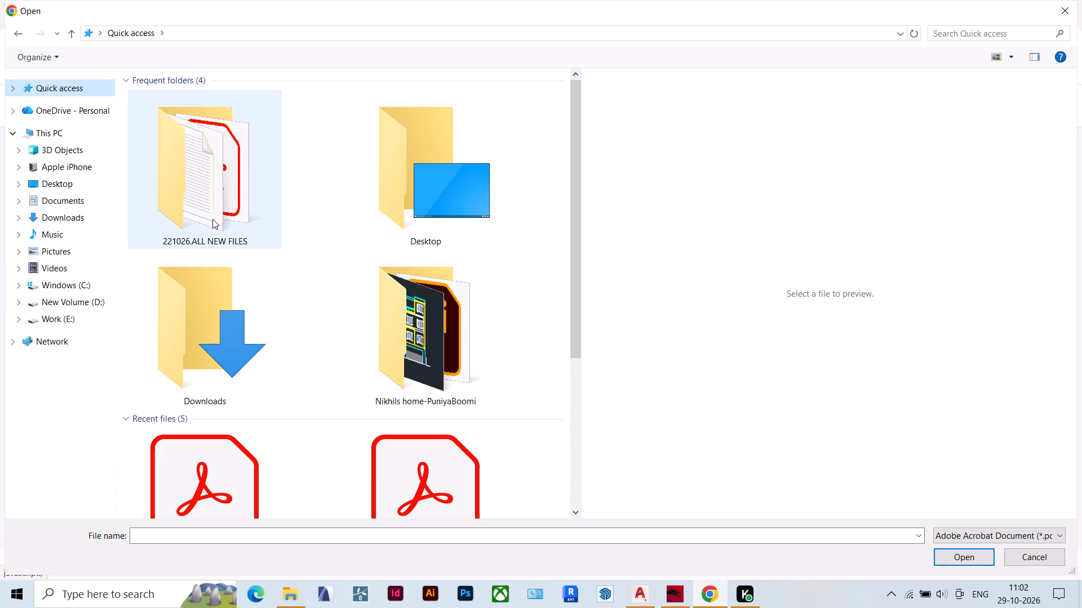
double_click(212, 219)
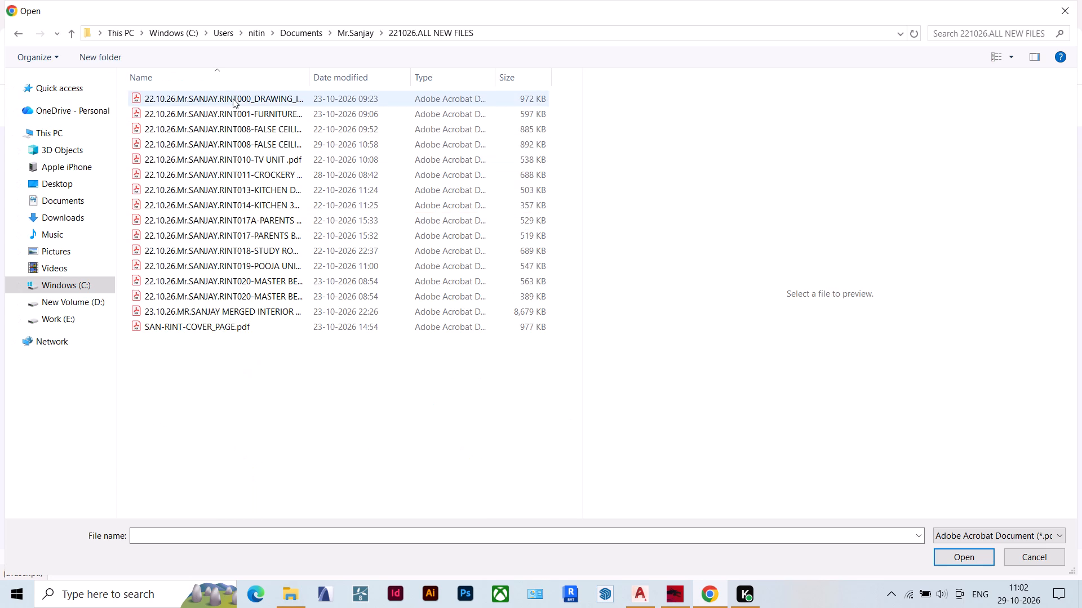
click(207, 329)
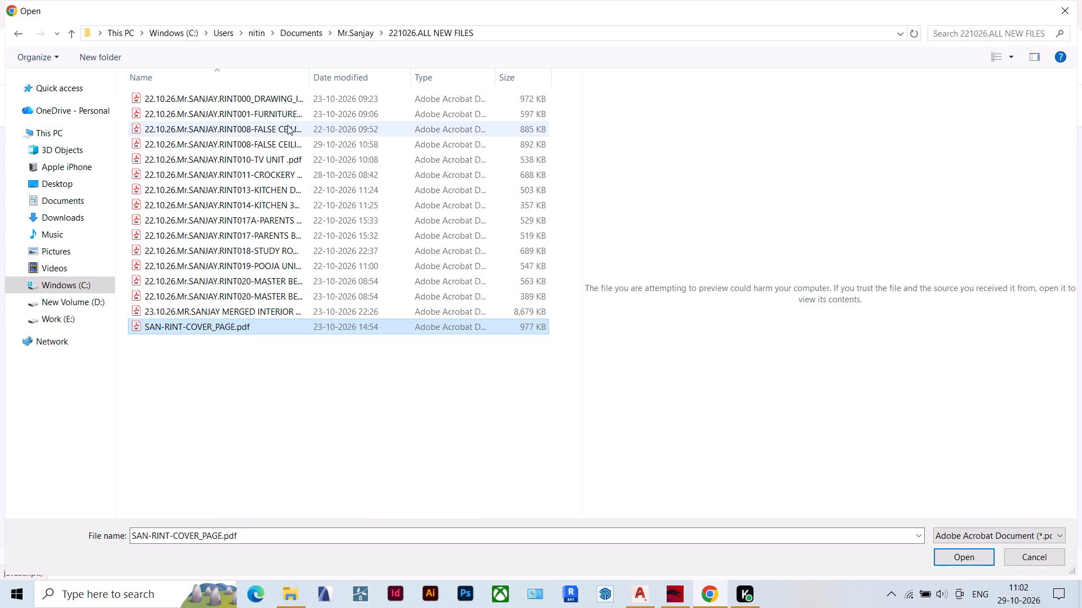
ctrl+click(280, 100)
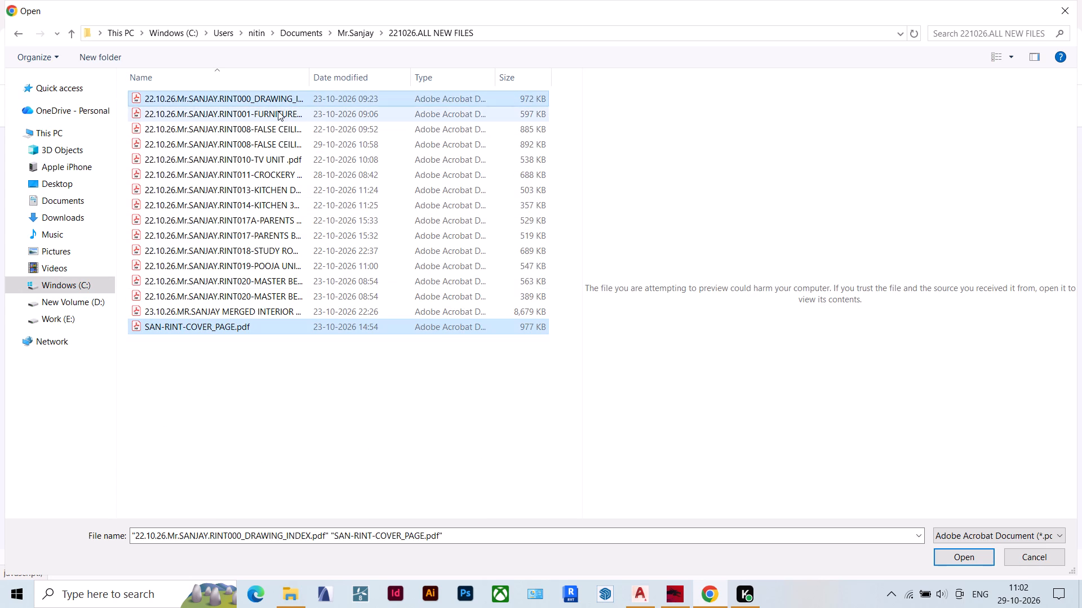
ctrl+click(278, 111)
ctrl+click(273, 145)
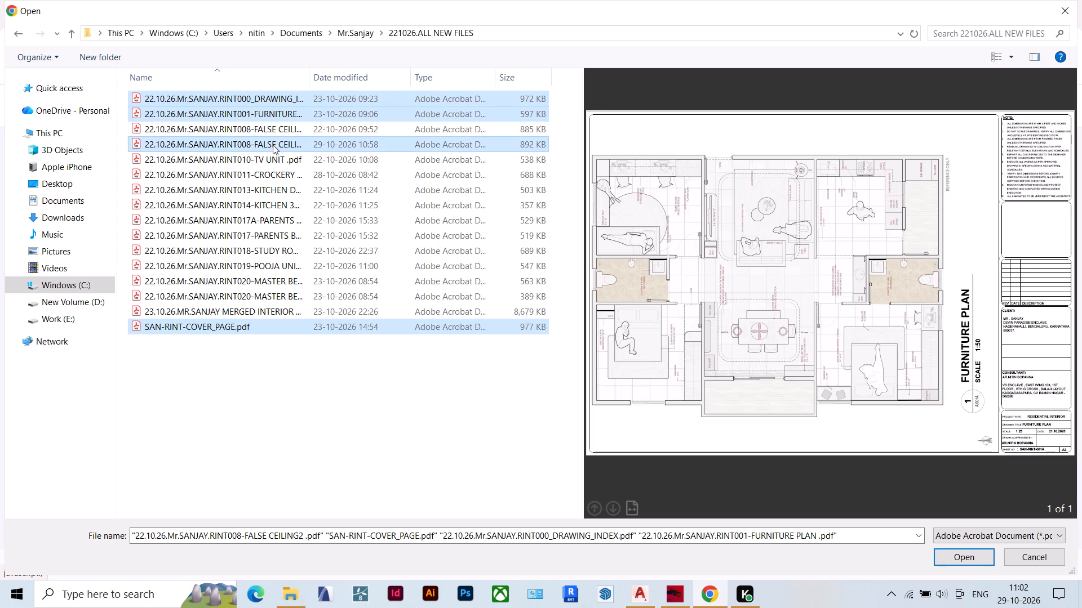
ctrl+click(277, 163)
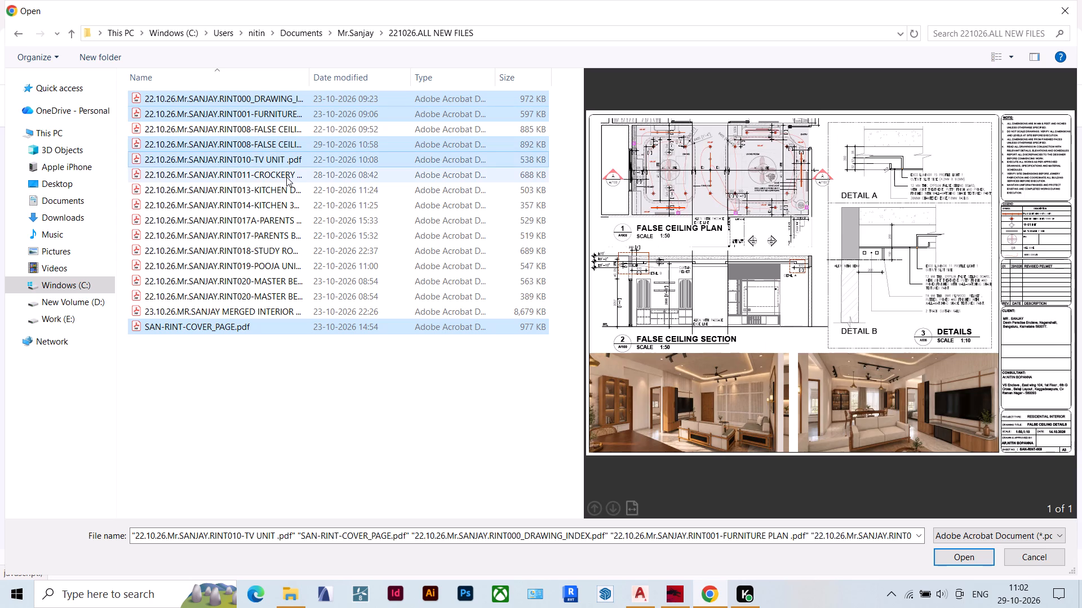
ctrl+click(285, 175)
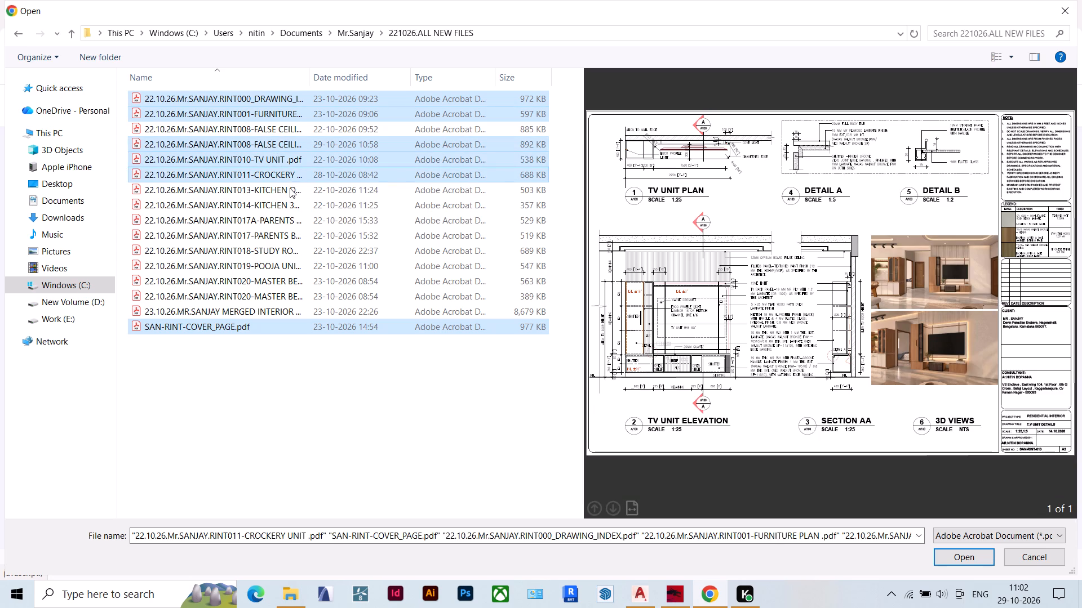
ctrl+click(286, 191)
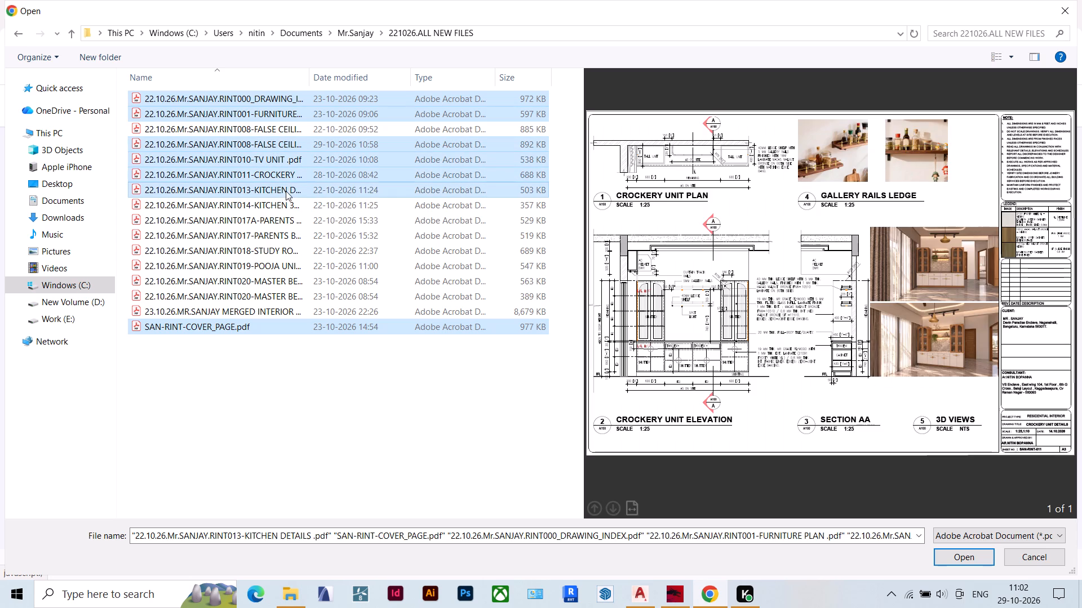
ctrl+click(286, 205)
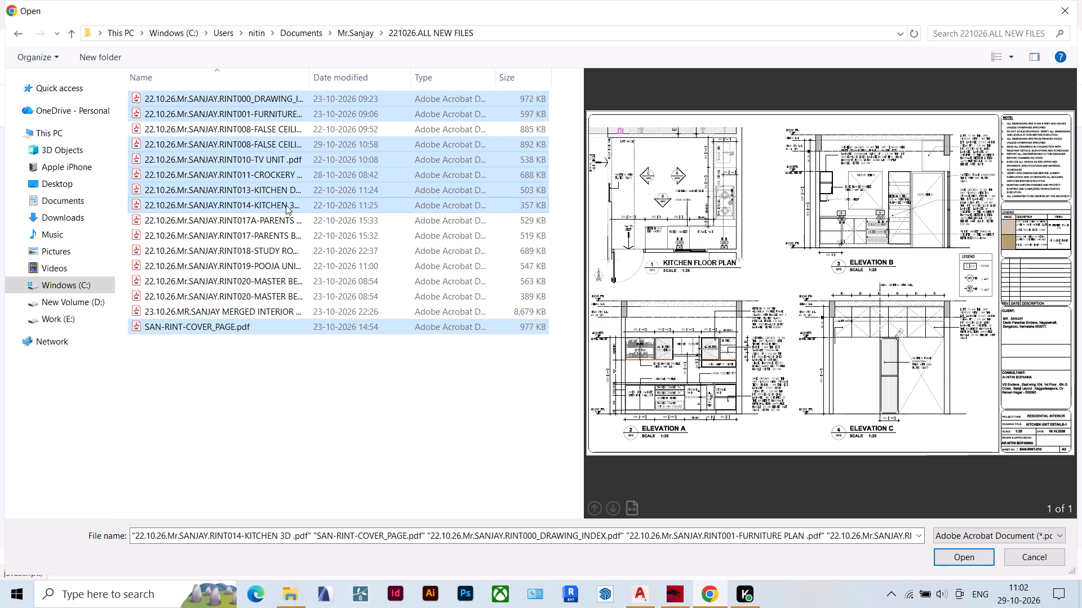
Add the study room, pooja unit, master bedroom and master bedroom 3D PDFs to the selection and load all selected files for merging.
ctrl+click(285, 238)
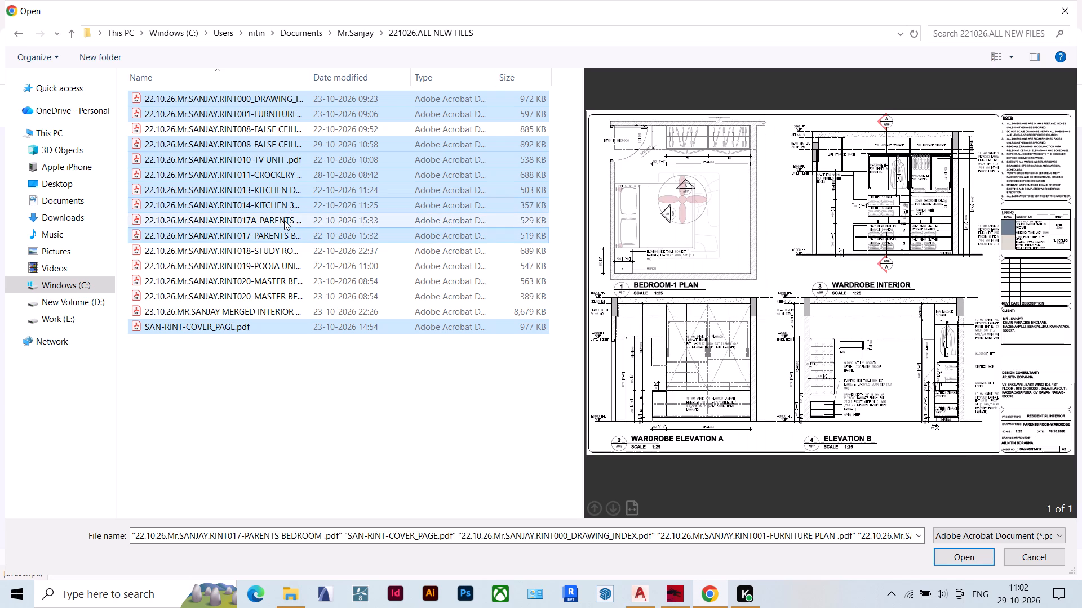
ctrl+click(276, 238)
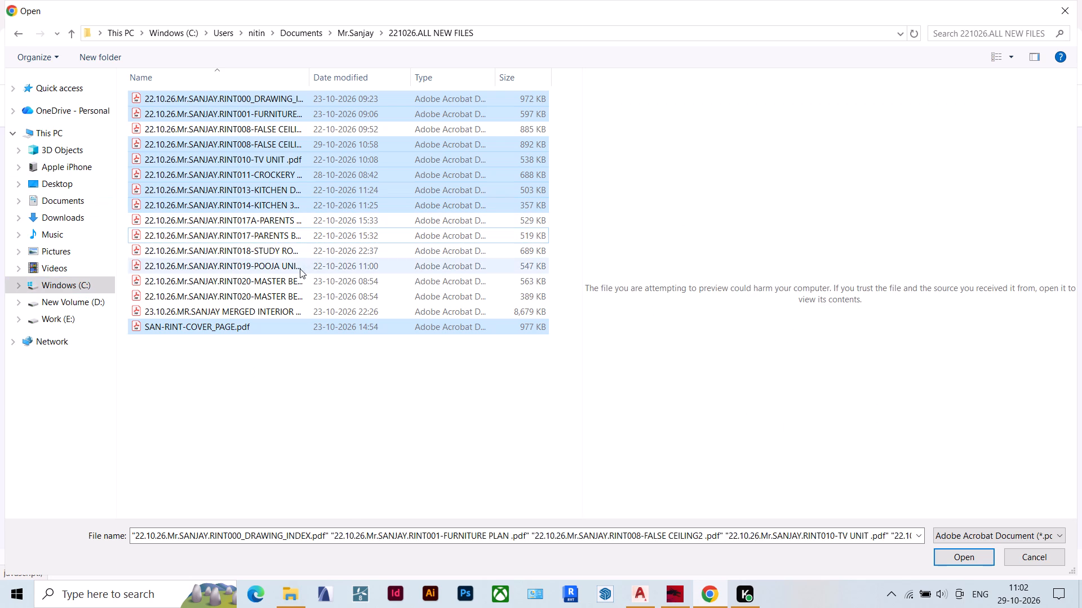
ctrl+click(258, 253)
ctrl+click(268, 270)
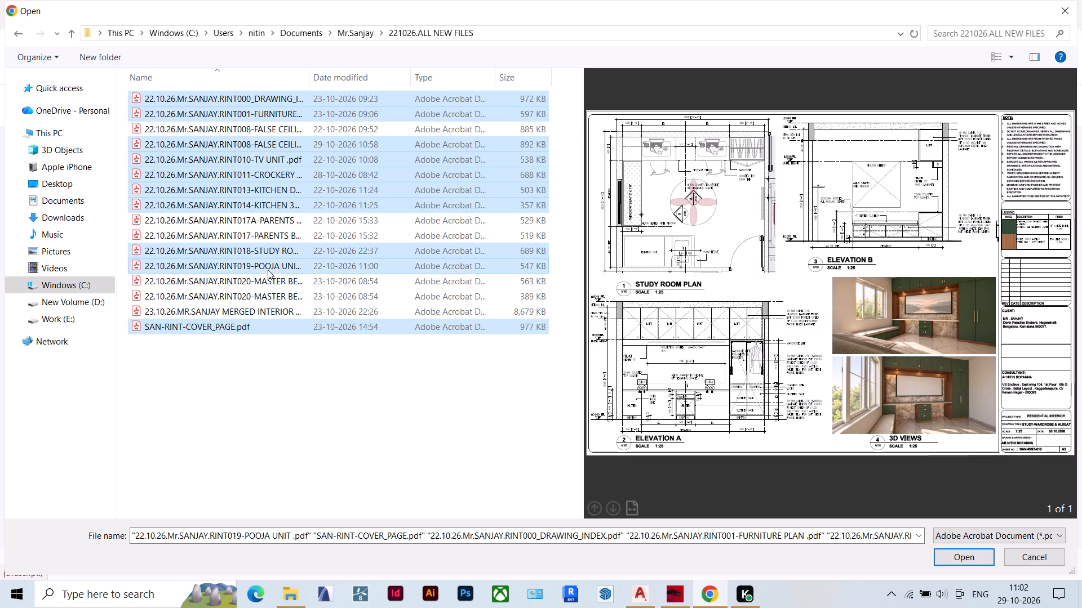
ctrl+click(274, 283)
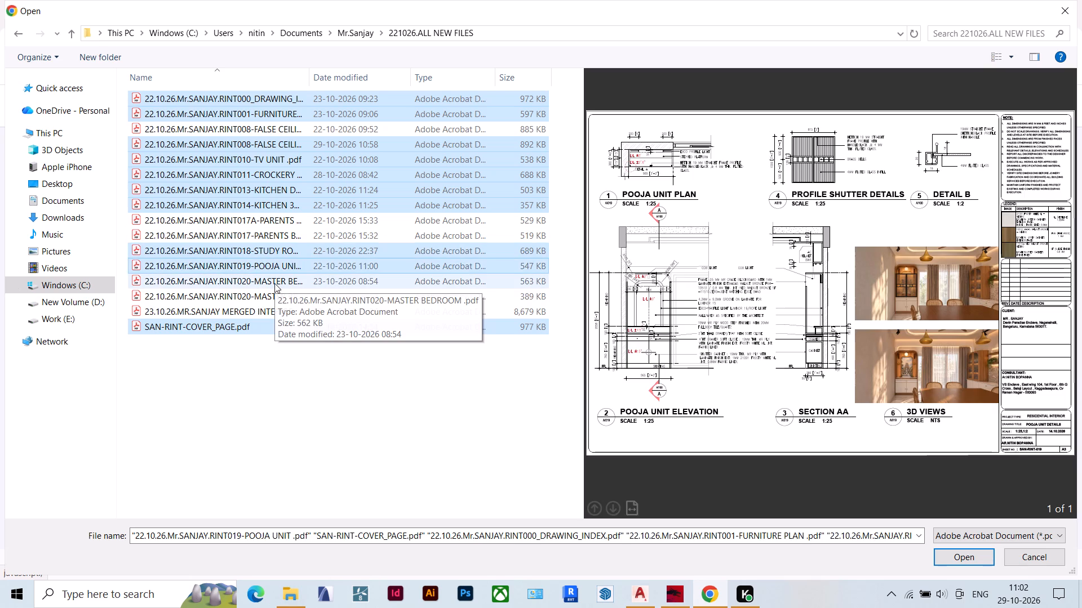
ctrl+click(277, 279)
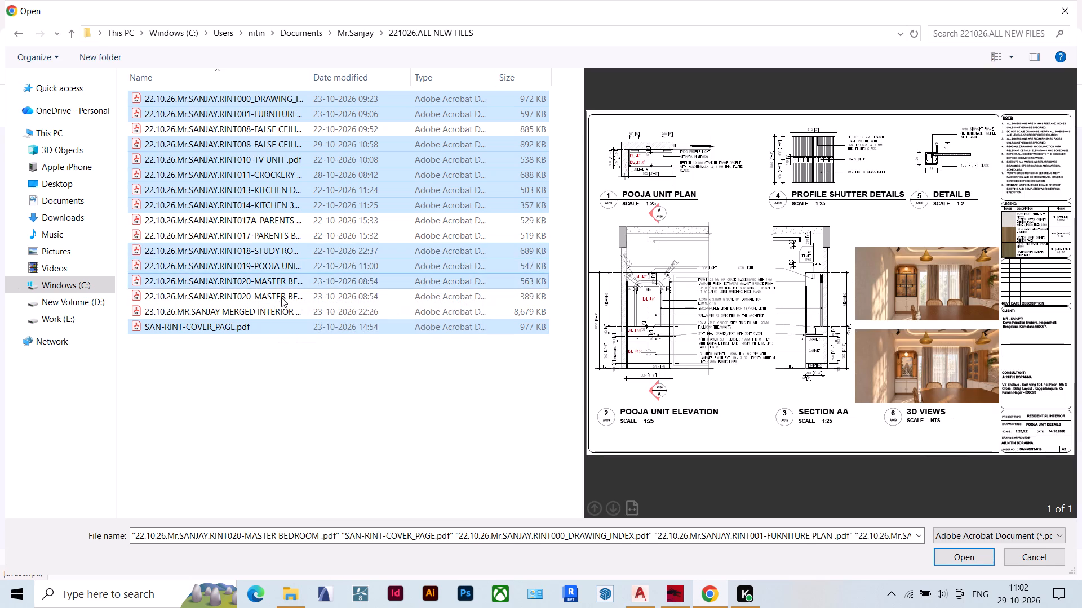
ctrl+click(268, 295)
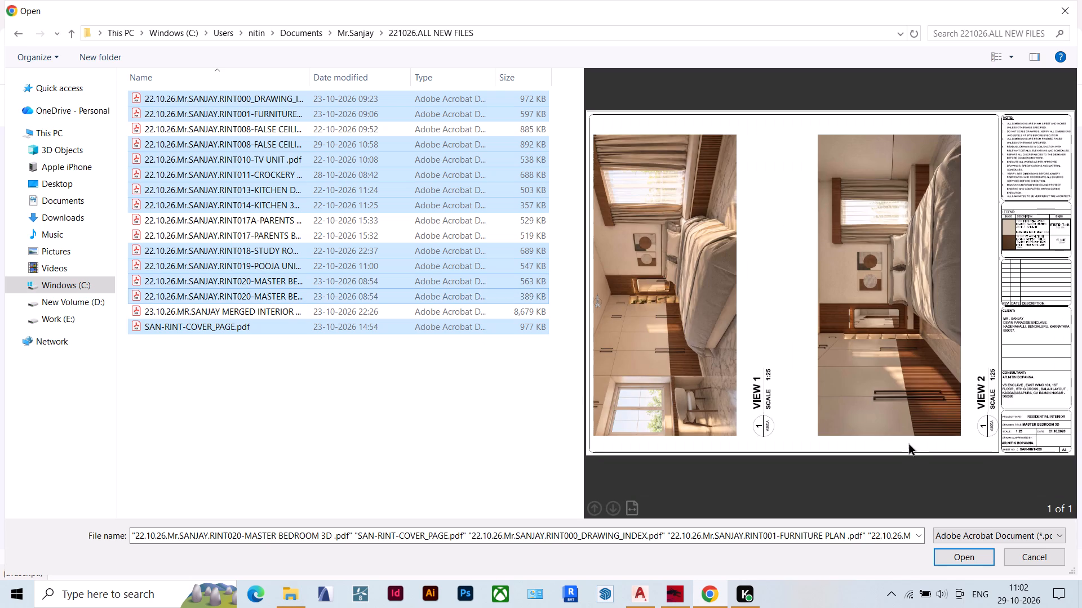
click(952, 560)
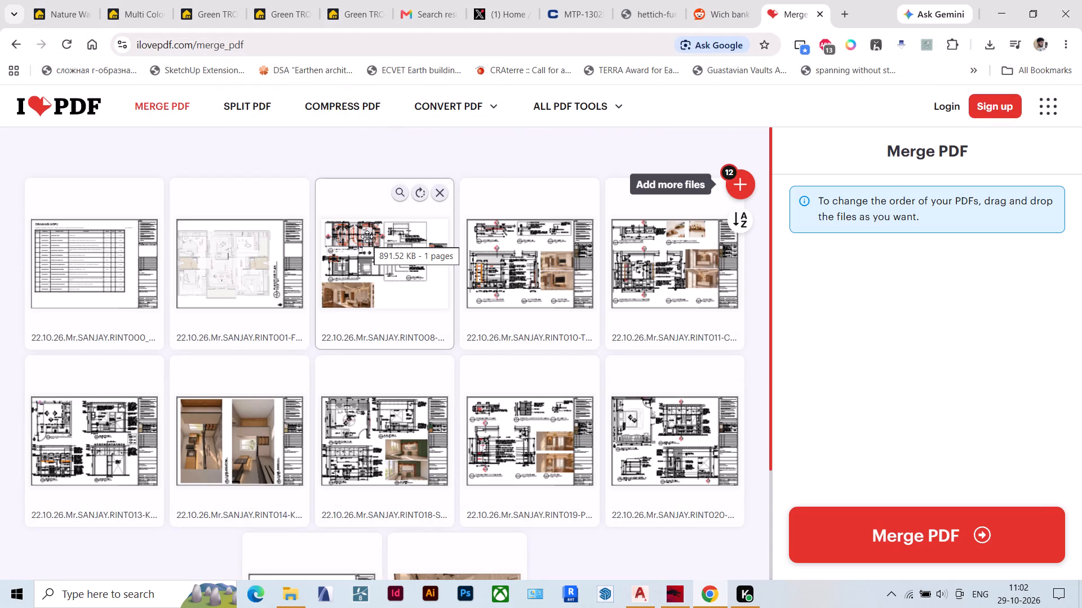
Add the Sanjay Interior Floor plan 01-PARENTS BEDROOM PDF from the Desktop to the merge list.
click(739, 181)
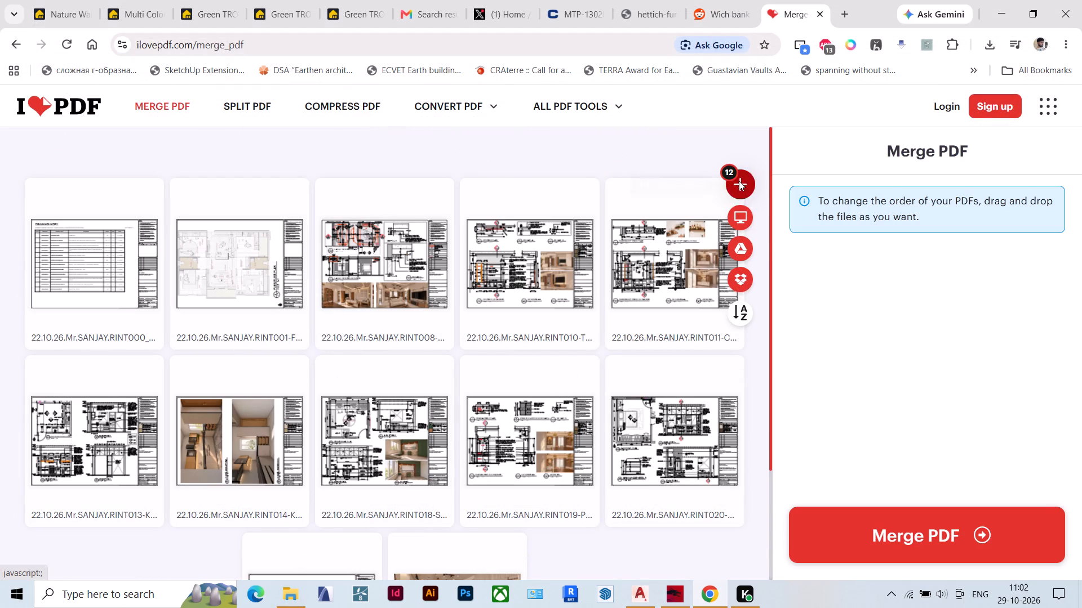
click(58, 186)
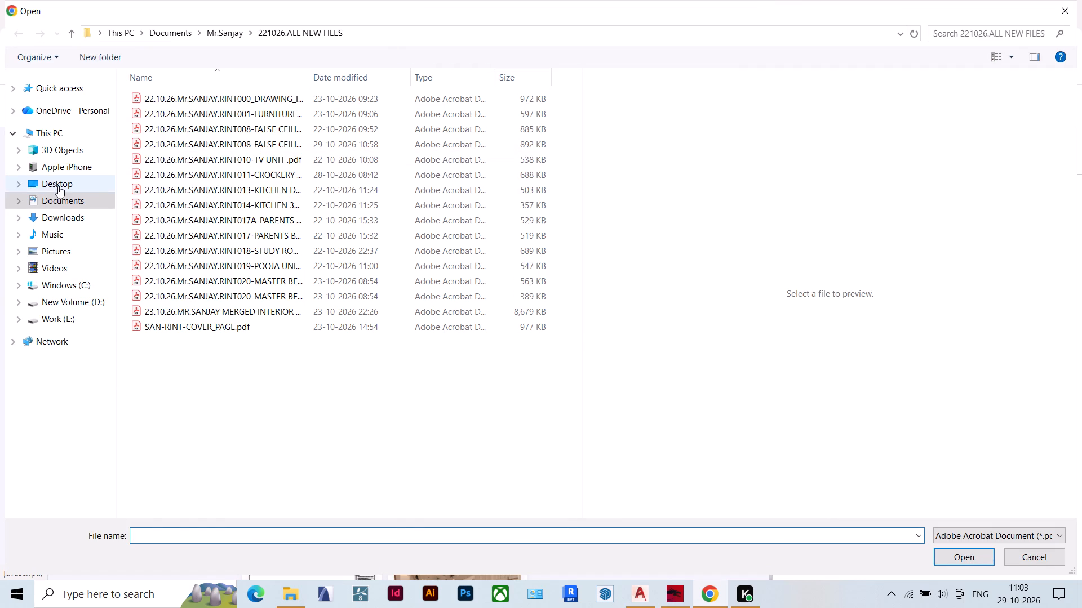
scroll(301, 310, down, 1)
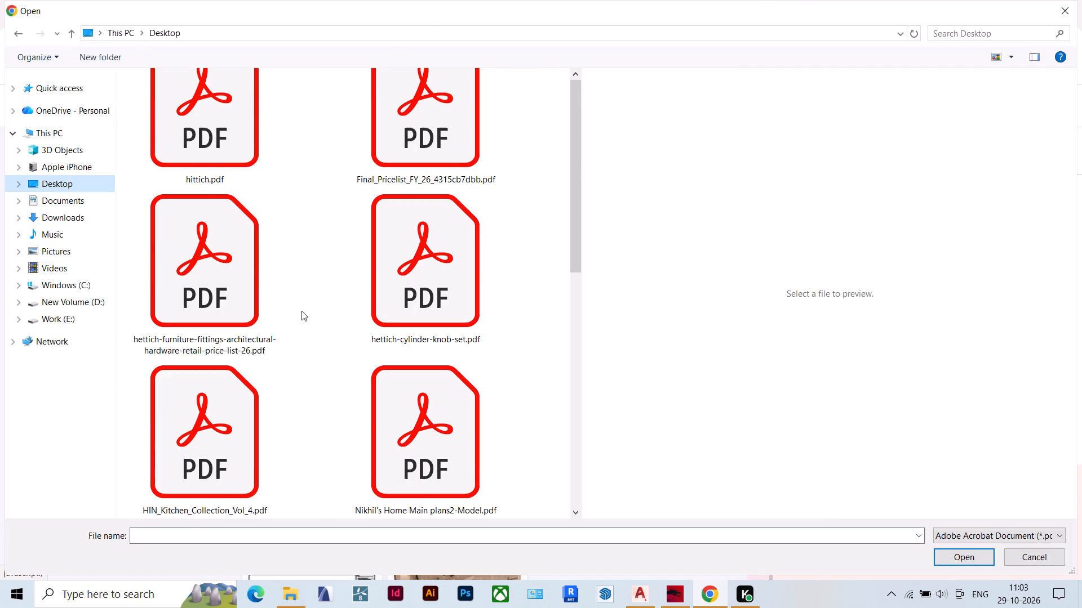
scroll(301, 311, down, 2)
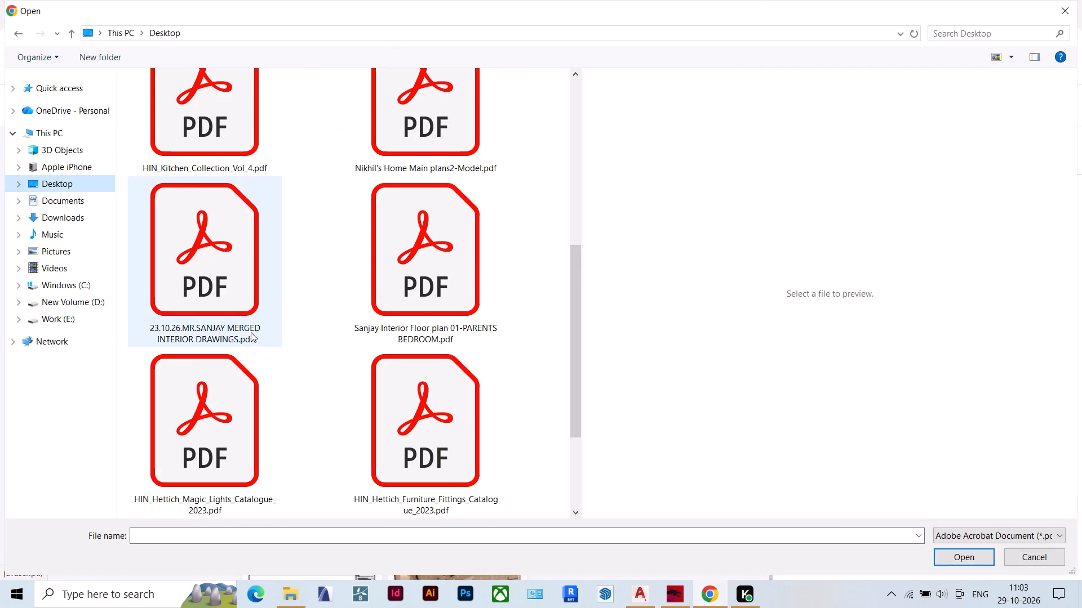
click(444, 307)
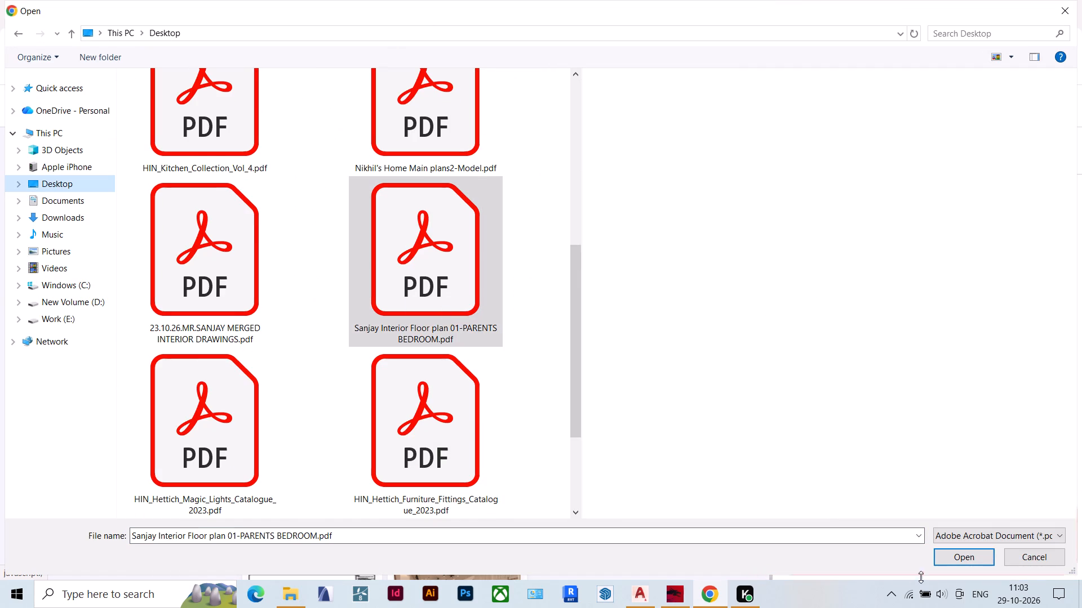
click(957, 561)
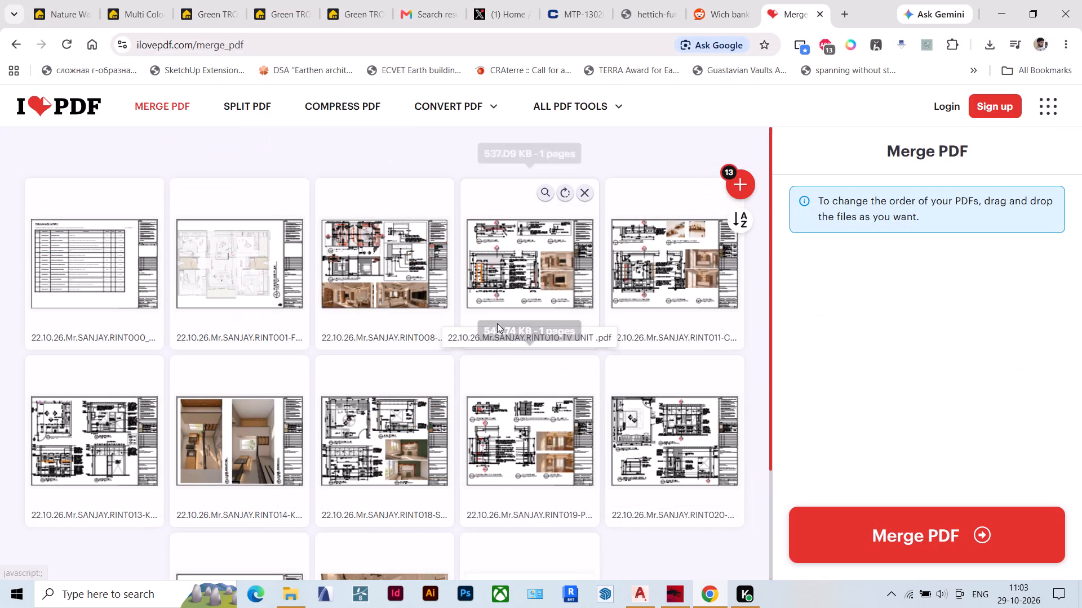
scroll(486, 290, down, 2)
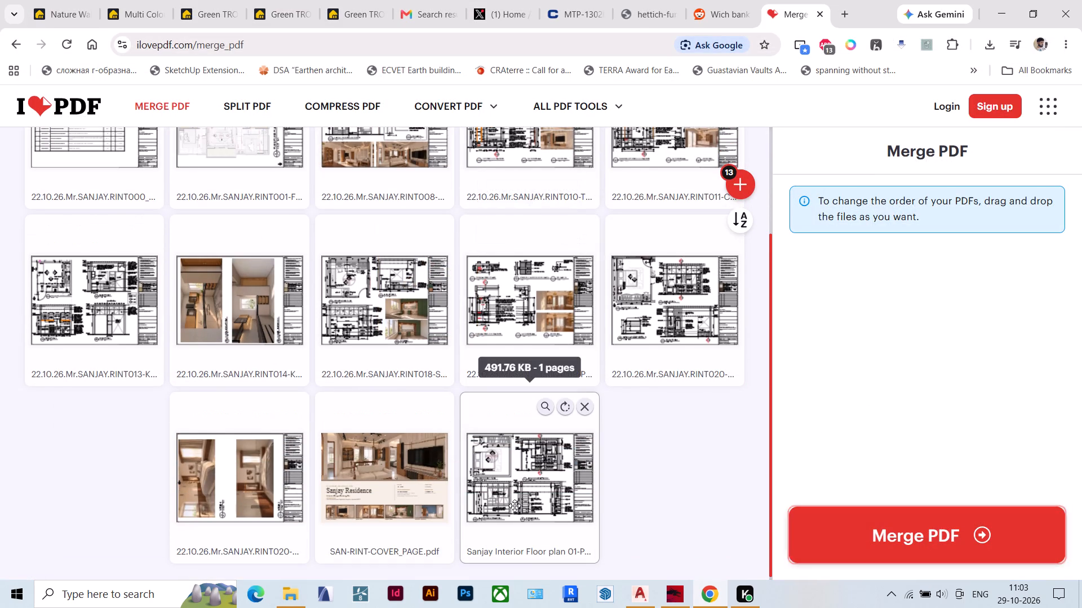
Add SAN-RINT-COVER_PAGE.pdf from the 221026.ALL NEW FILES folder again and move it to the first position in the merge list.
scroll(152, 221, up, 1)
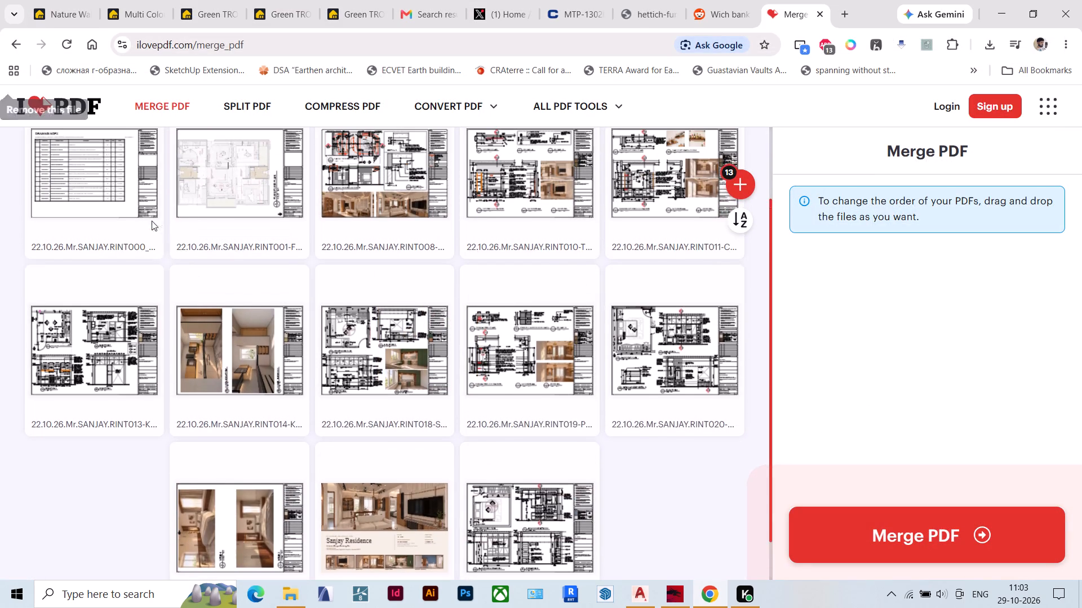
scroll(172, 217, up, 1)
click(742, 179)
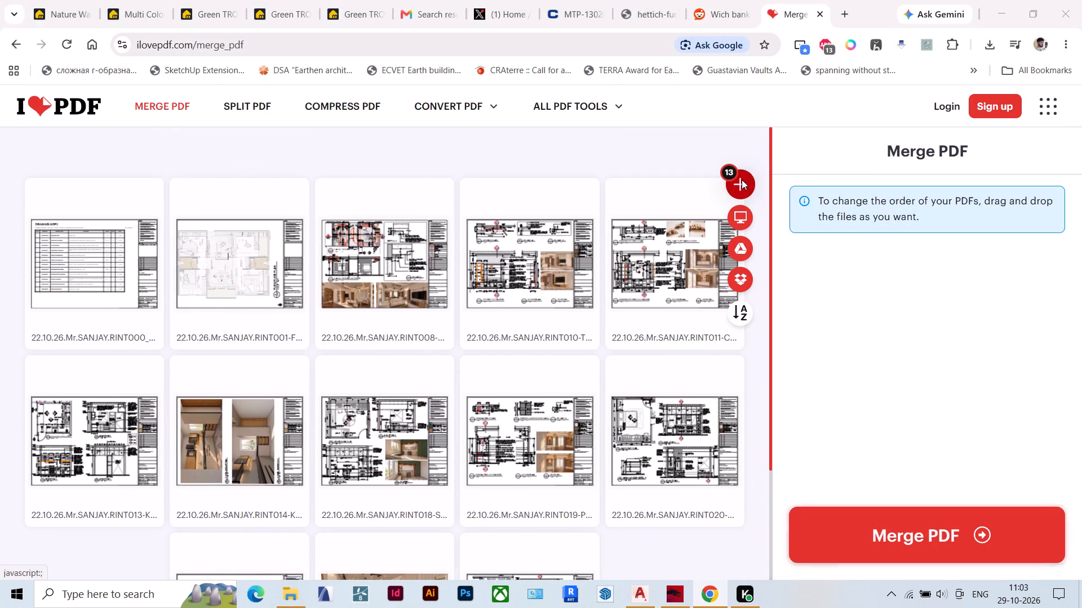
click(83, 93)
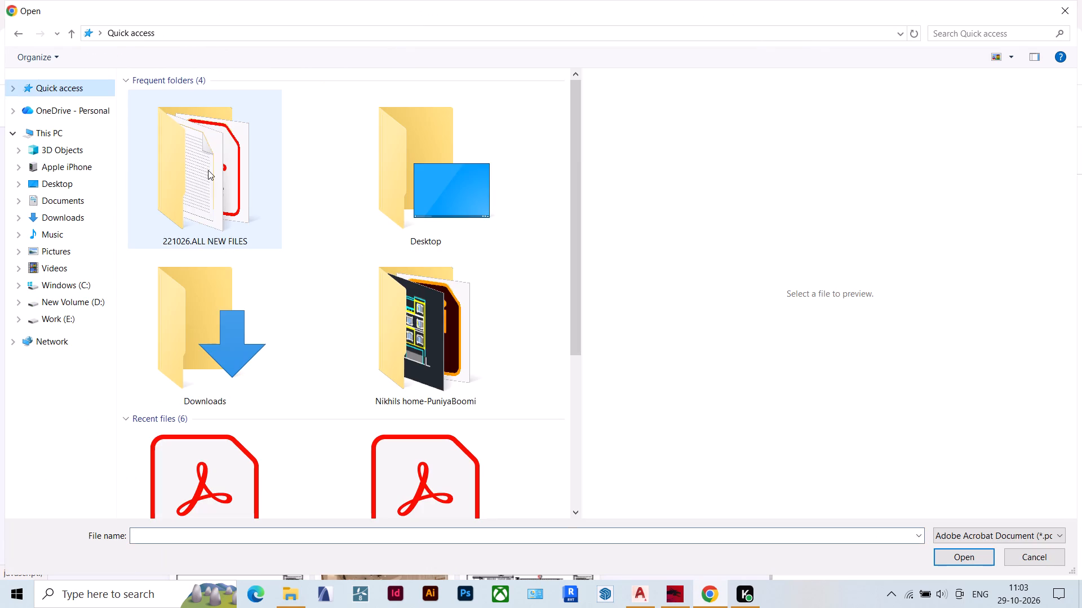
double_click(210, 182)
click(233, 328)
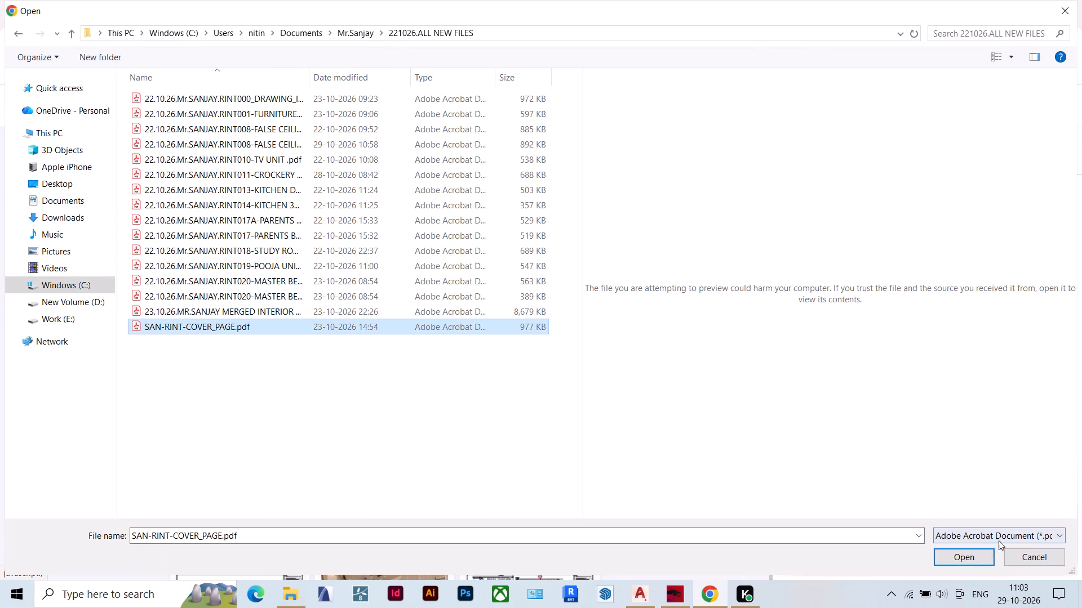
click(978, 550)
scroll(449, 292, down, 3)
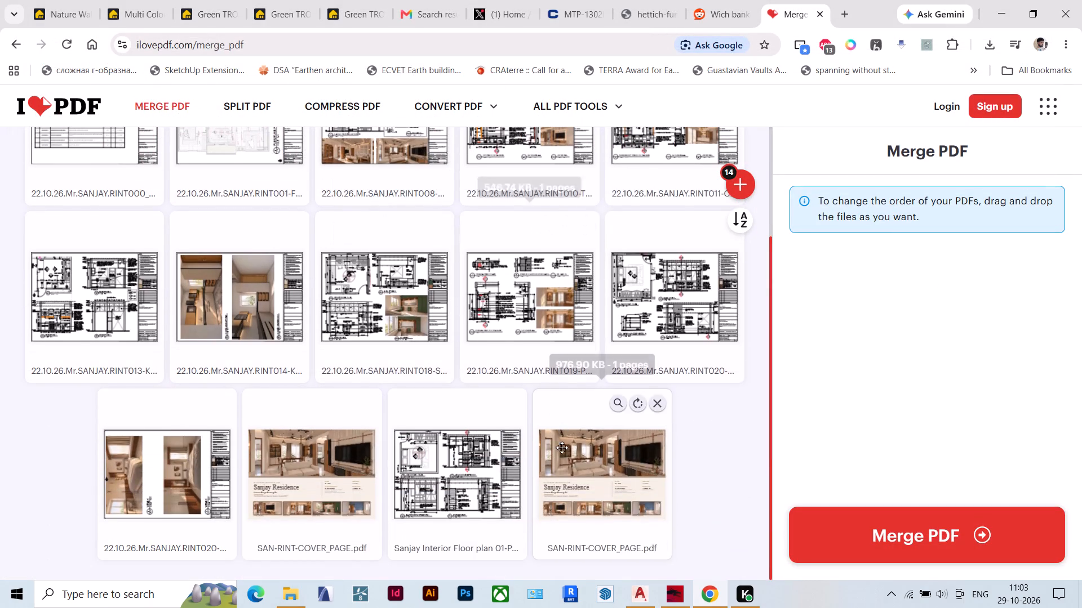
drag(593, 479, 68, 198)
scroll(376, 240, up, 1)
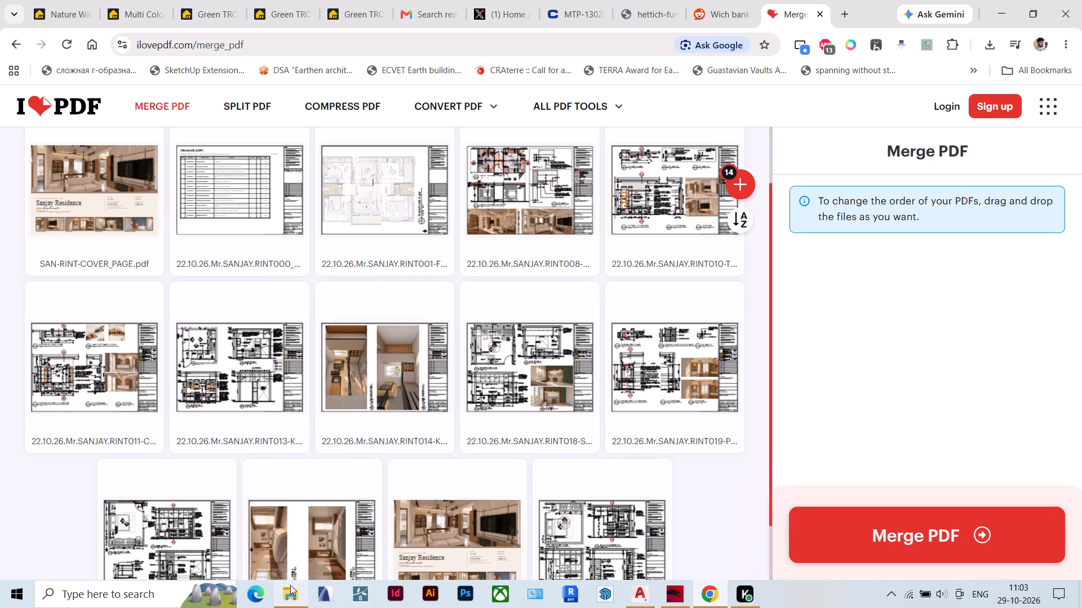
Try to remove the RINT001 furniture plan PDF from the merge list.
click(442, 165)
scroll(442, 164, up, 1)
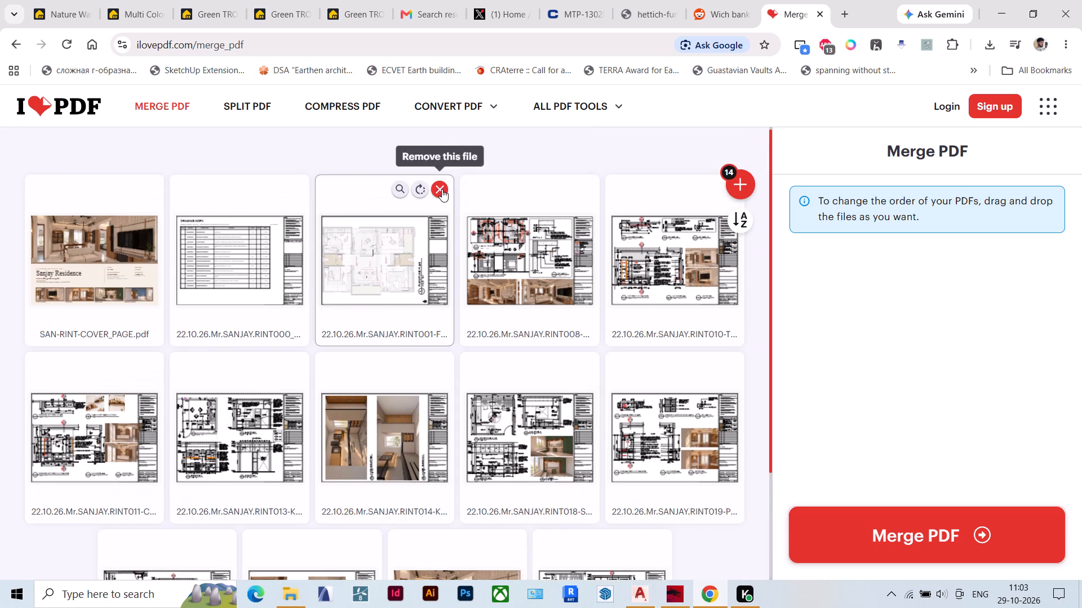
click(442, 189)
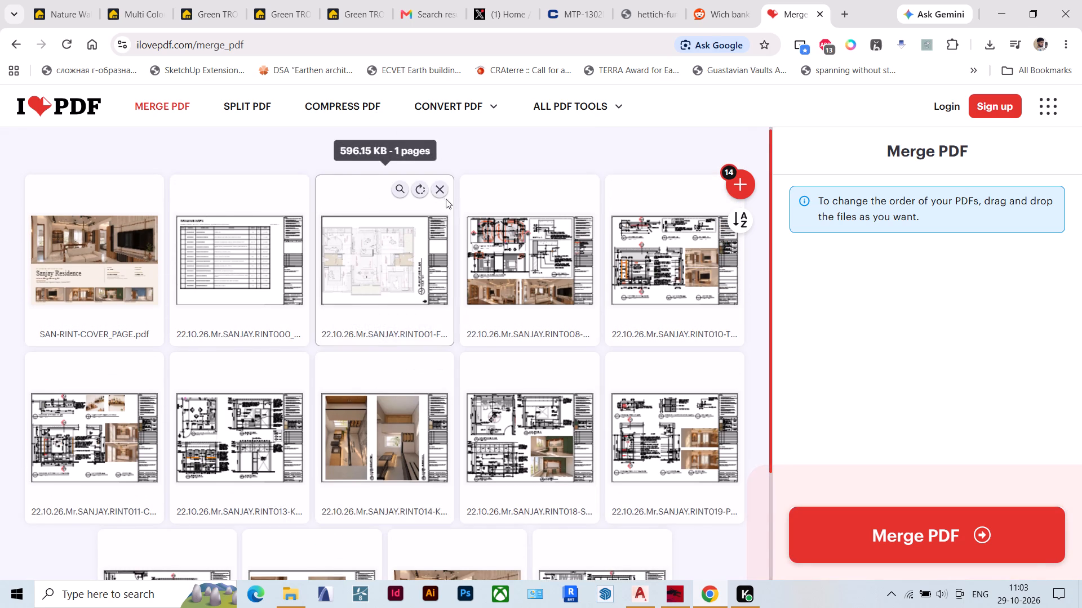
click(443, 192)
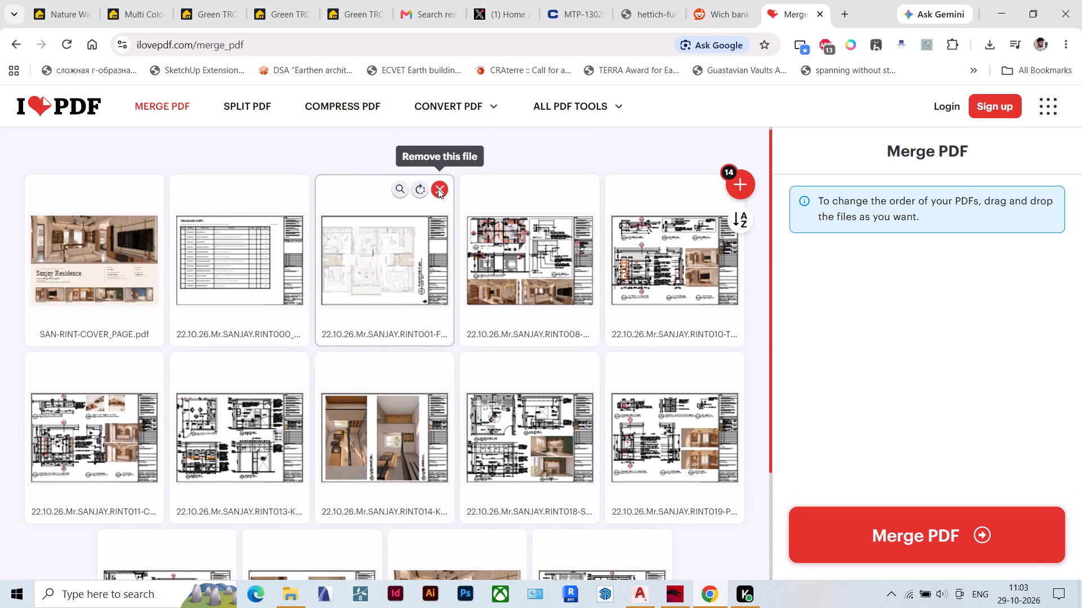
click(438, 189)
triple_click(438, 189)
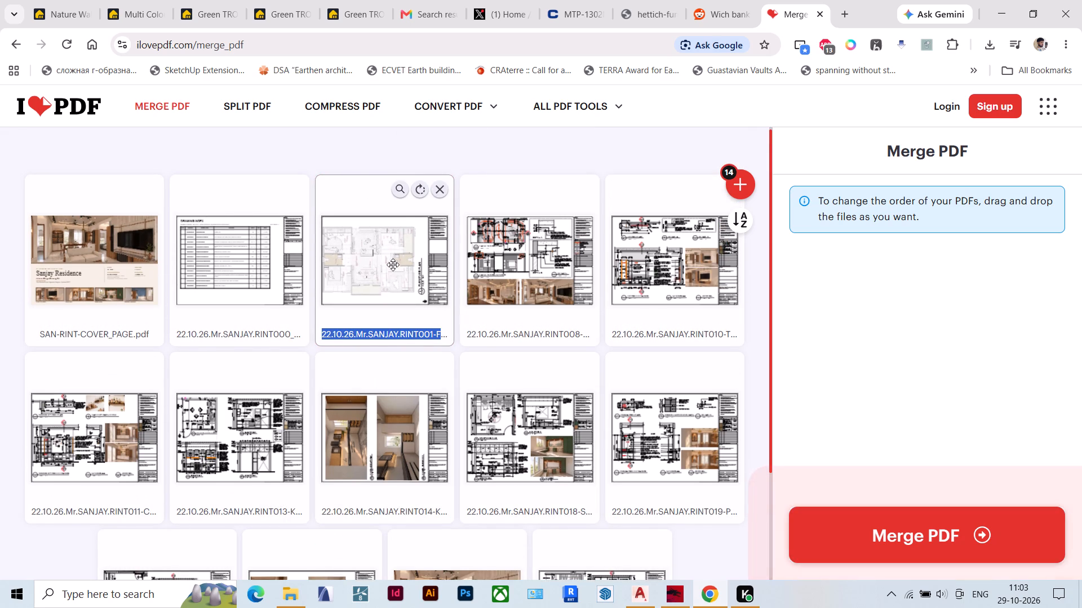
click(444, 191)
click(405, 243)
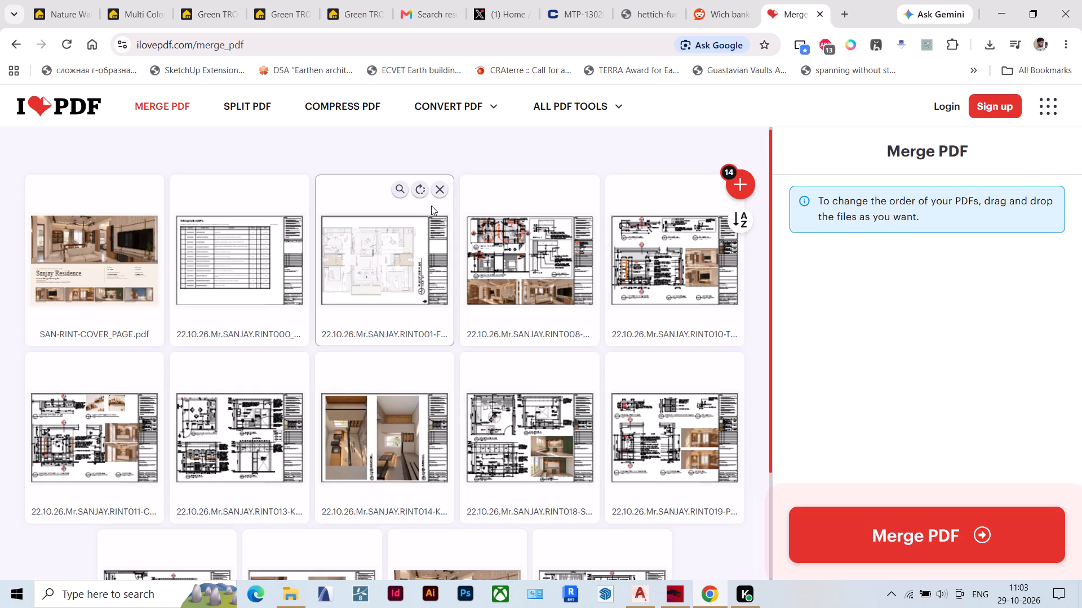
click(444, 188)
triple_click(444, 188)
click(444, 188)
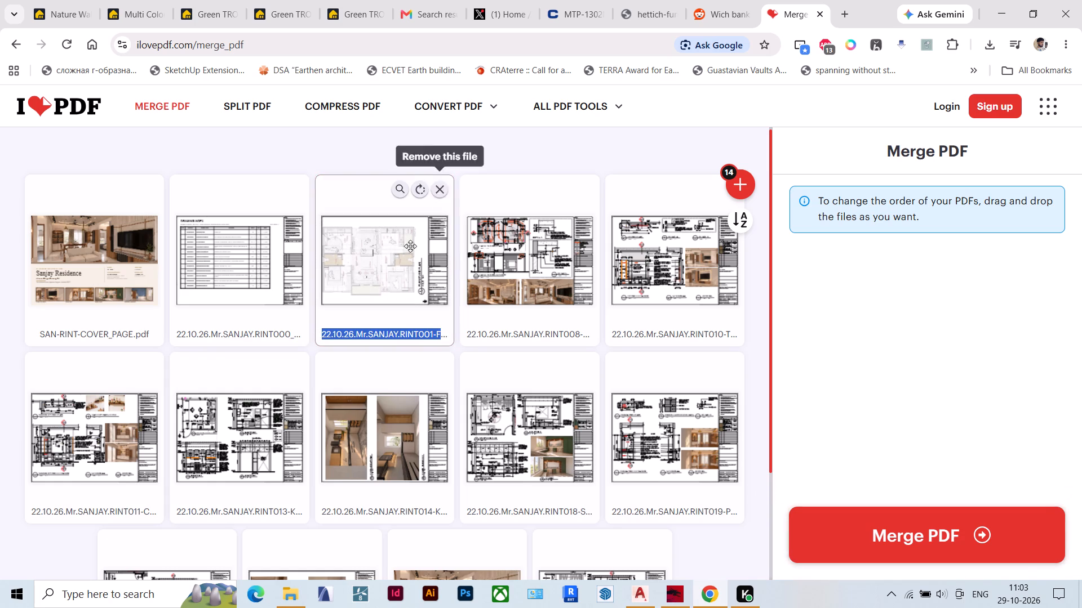
Switch to File Explorer and open the RINT001 furniture plan PDF in Acrobat for viewing.
click(285, 597)
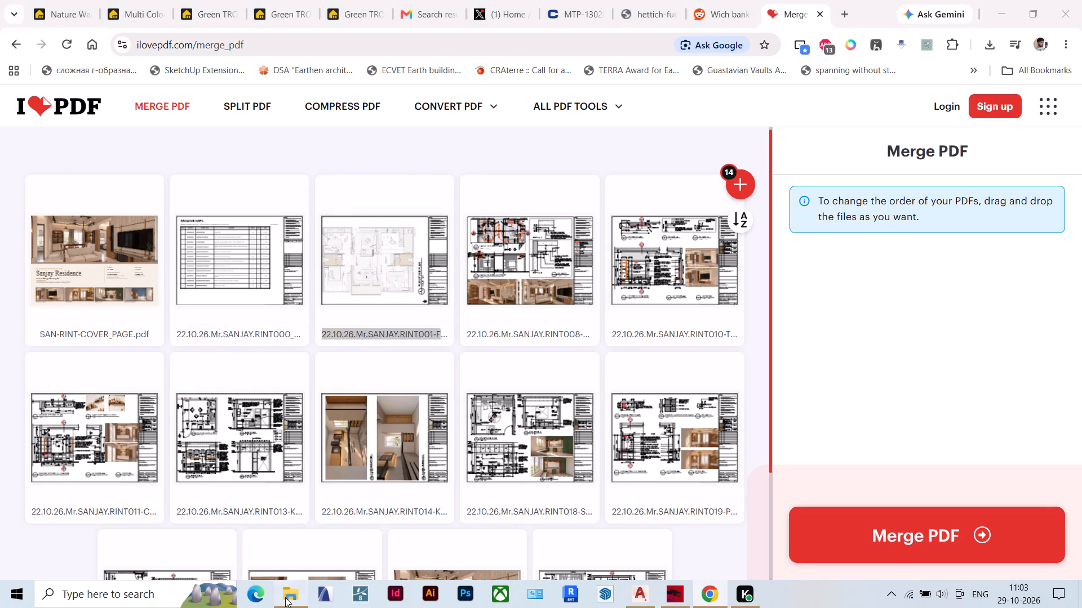
double_click(264, 167)
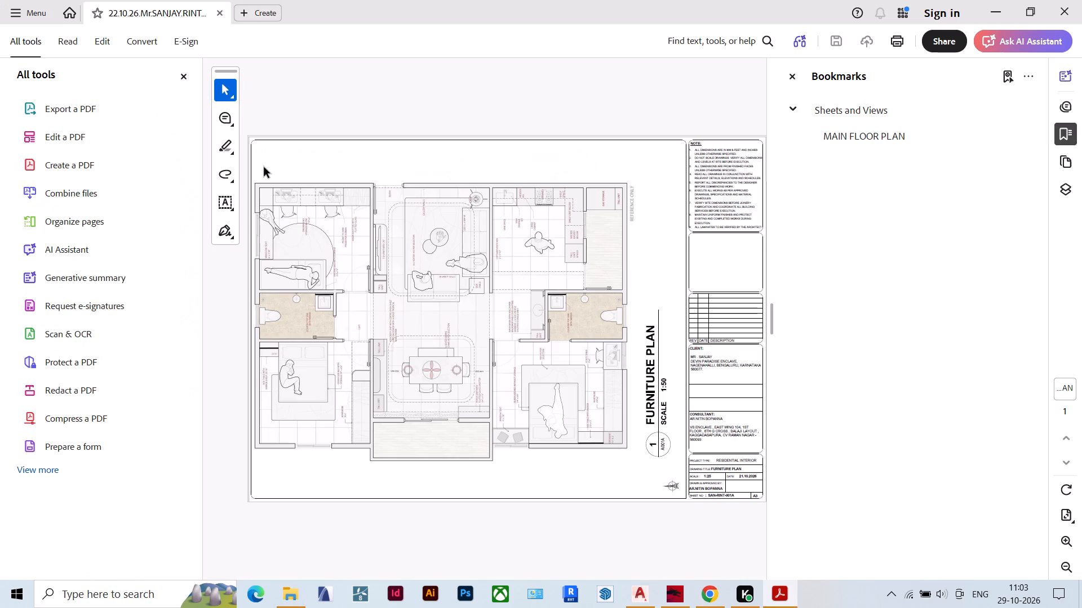
Try to open 23.10.26.MR.SANJAY MERGED INTERIOR DRAWINGS.pdf from the 221026.ALL NEW FILES folder.
click(290, 598)
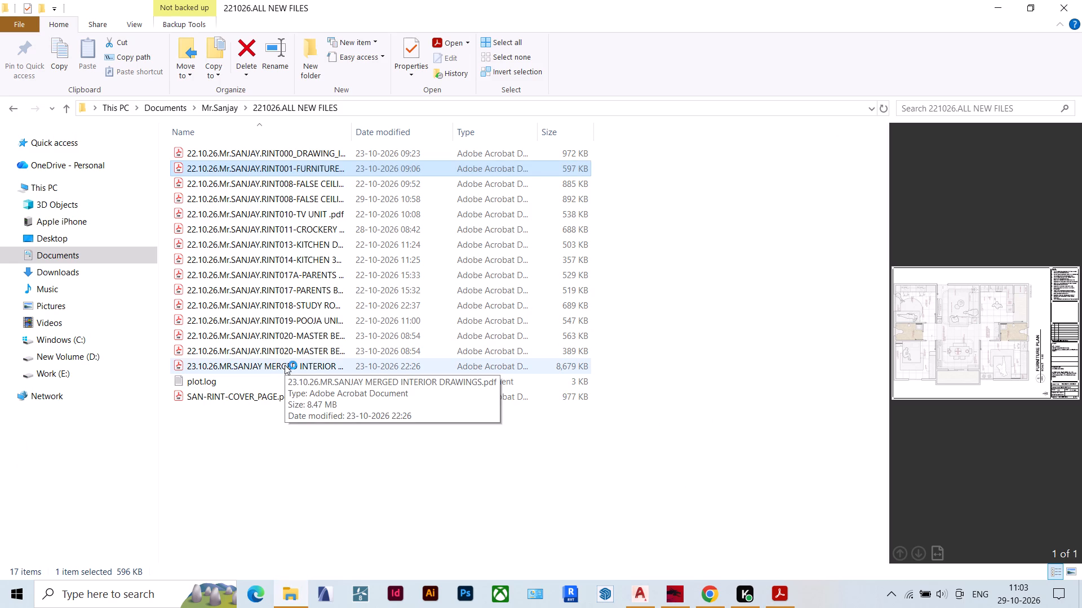
double_click(285, 365)
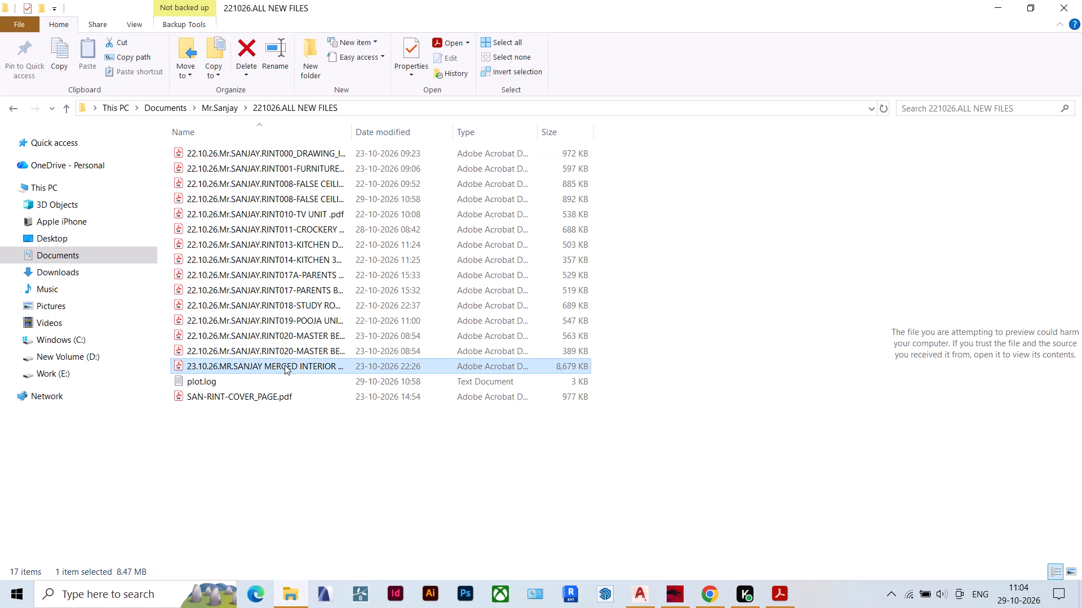
double_click(285, 365)
Switch back to Chrome and reload the Merge PDF page to clear the loaded files.
click(716, 593)
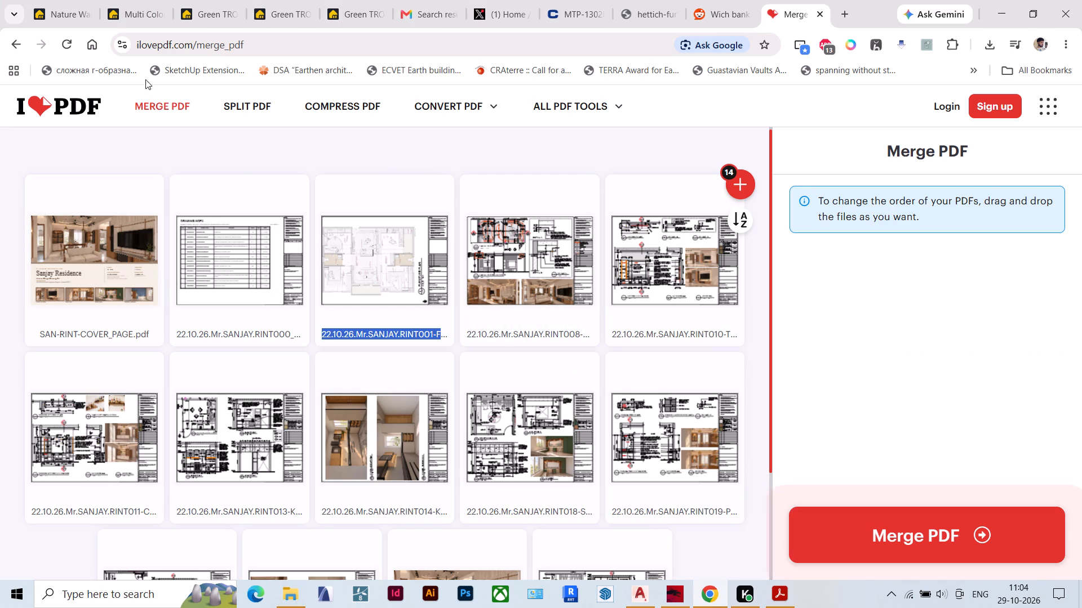
click(76, 44)
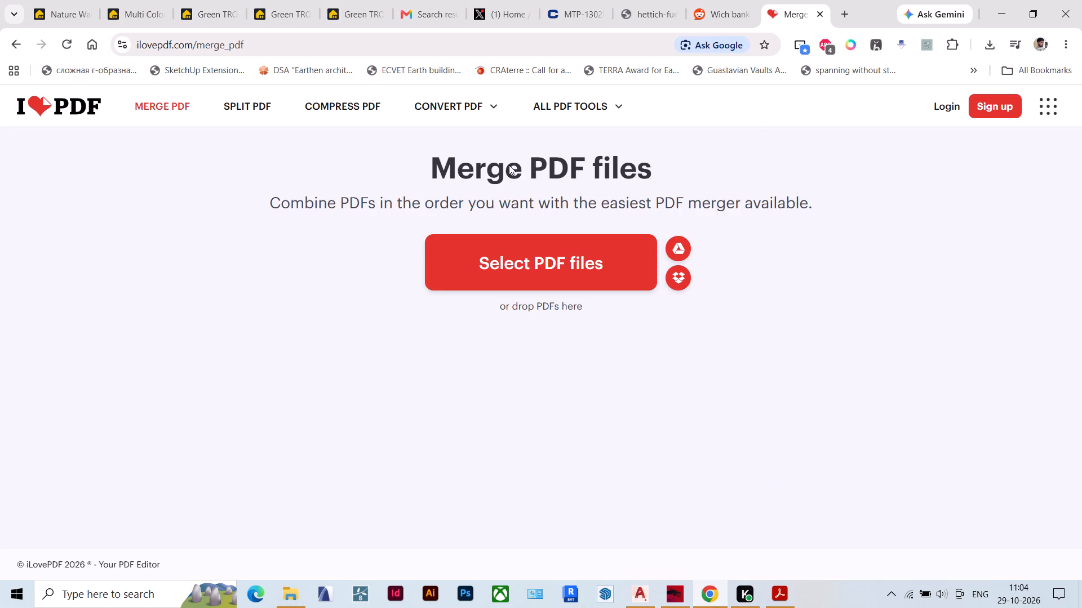
Open 23.10.26.MR.SANJAY MERGED INTERIOR DRAWINGS.pdf in Acrobat from File Explorer and examine its pages from the cover to the false ceiling details.
click(997, 12)
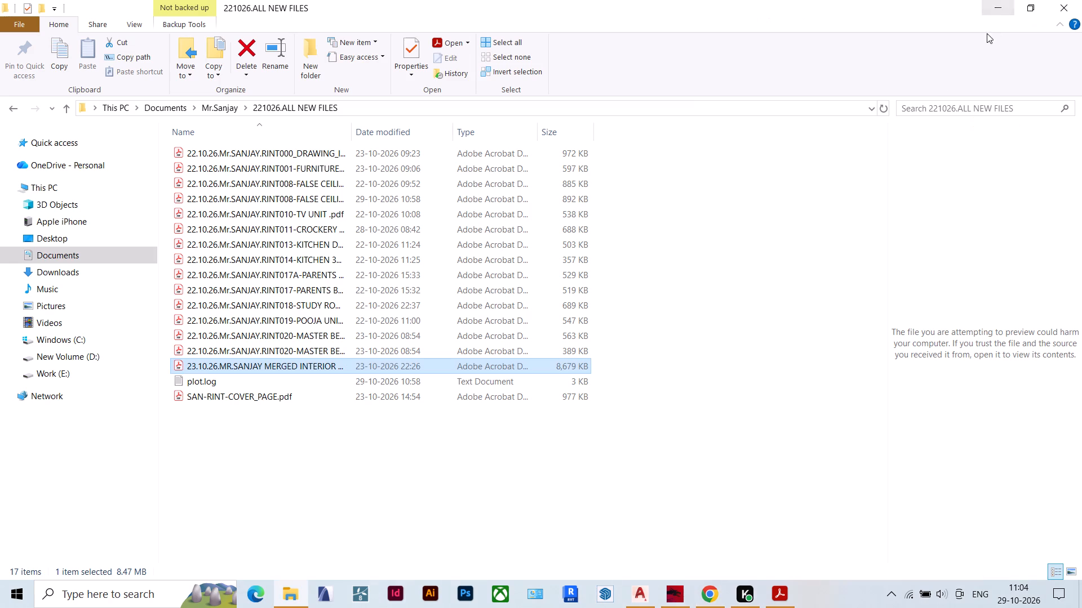
right_click(275, 366)
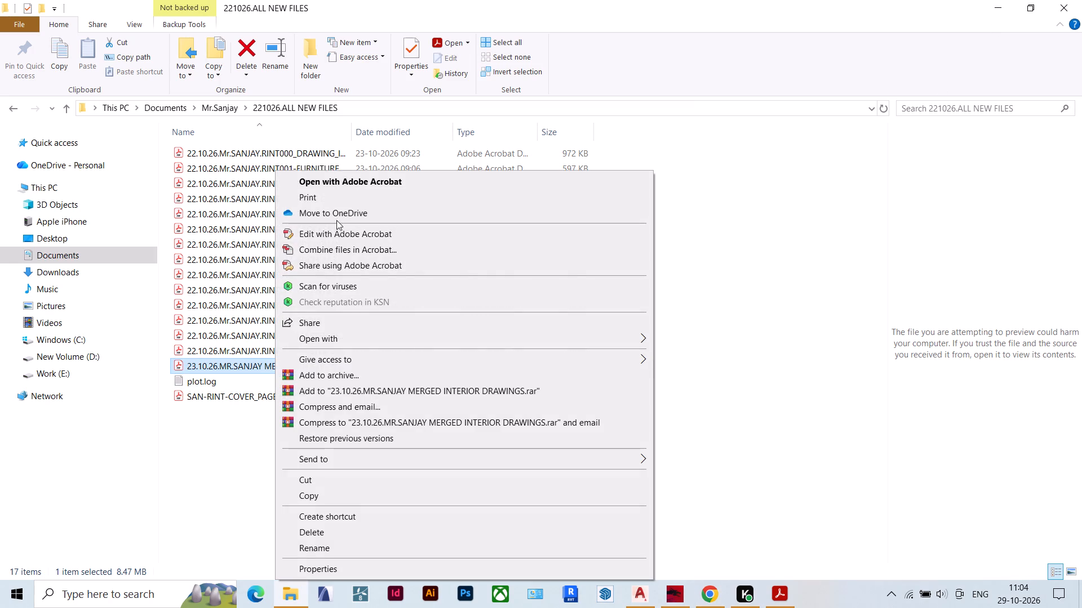
click(339, 184)
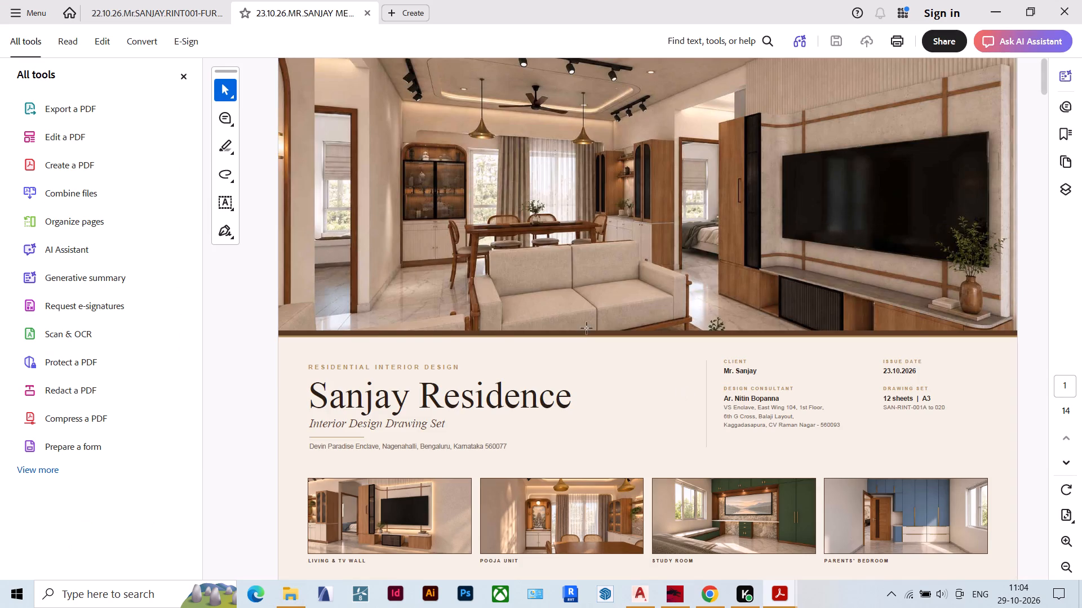
scroll(586, 331, down, 3)
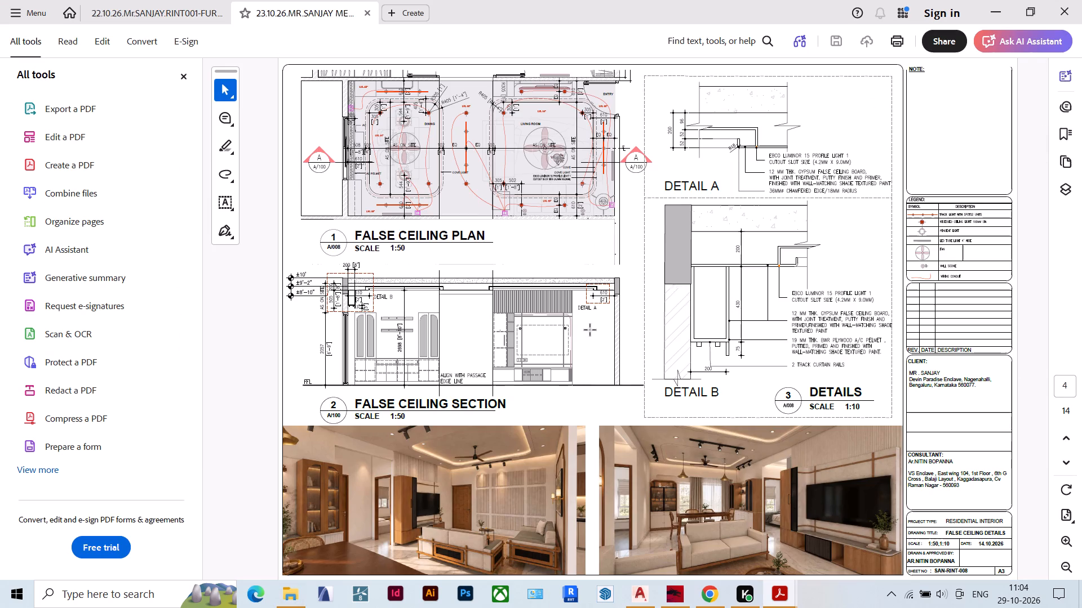
click(1005, 14)
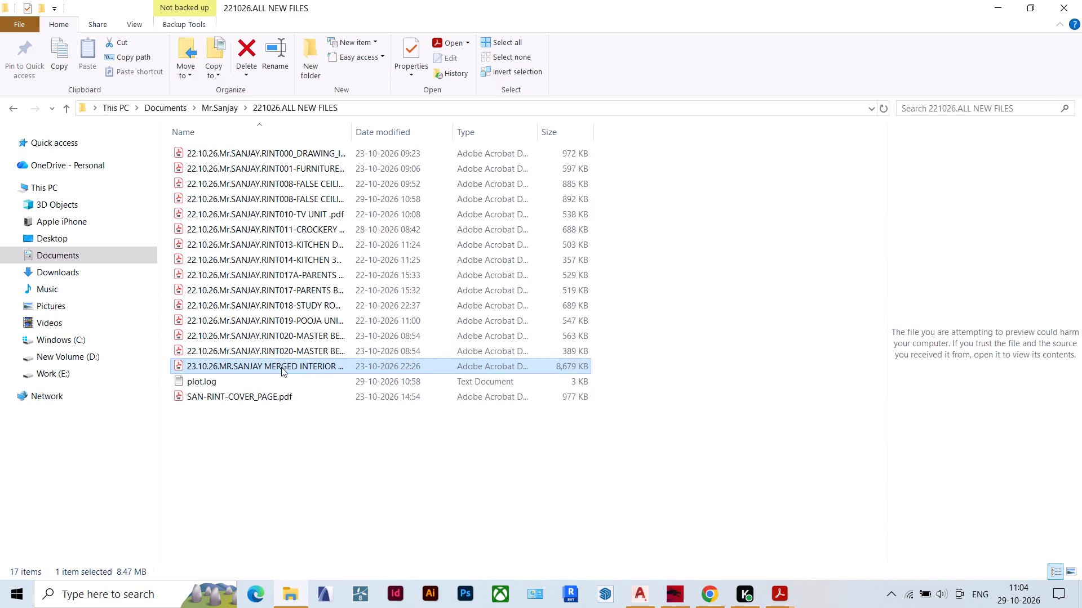
Open 23.10.26.MR.SANJAY MERGED INTERIOR DRAWINGS2.pdf from the Downloads folder and go to its furniture plan page.
click(85, 242)
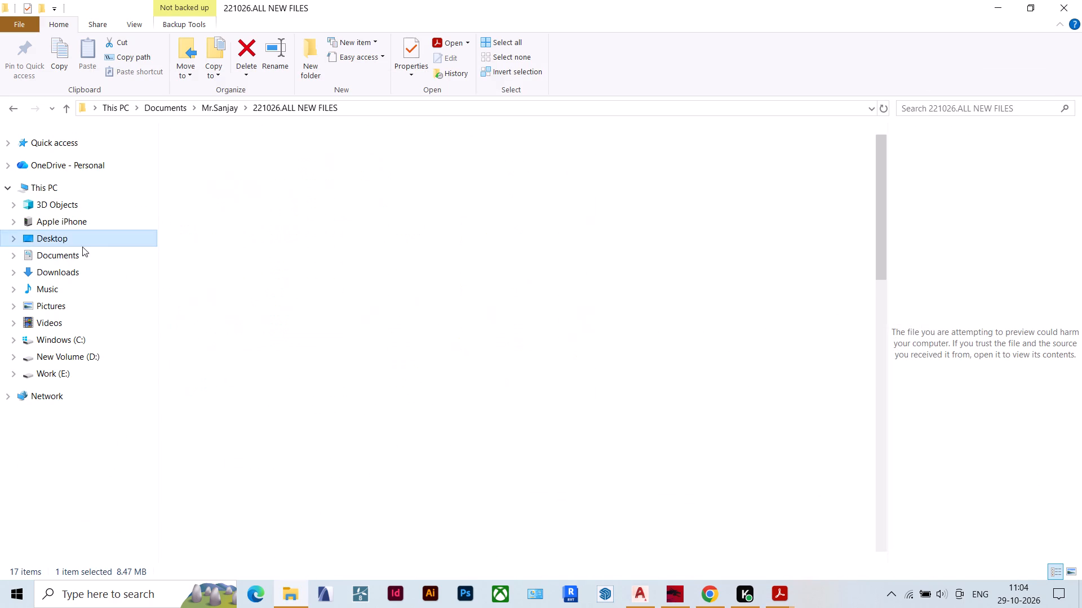
click(82, 272)
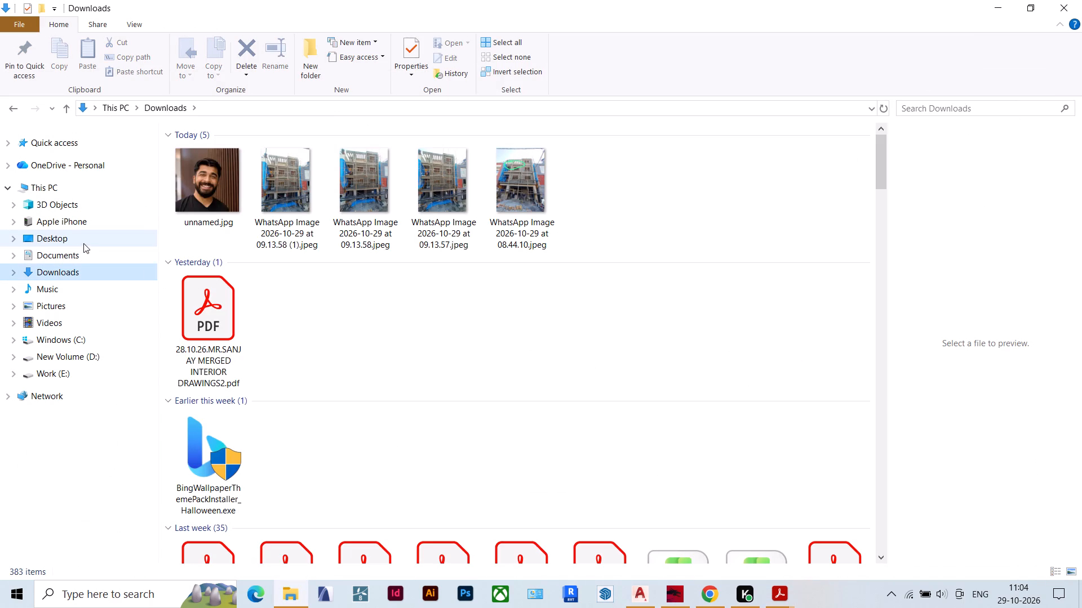
click(225, 366)
scroll(321, 352, down, 1)
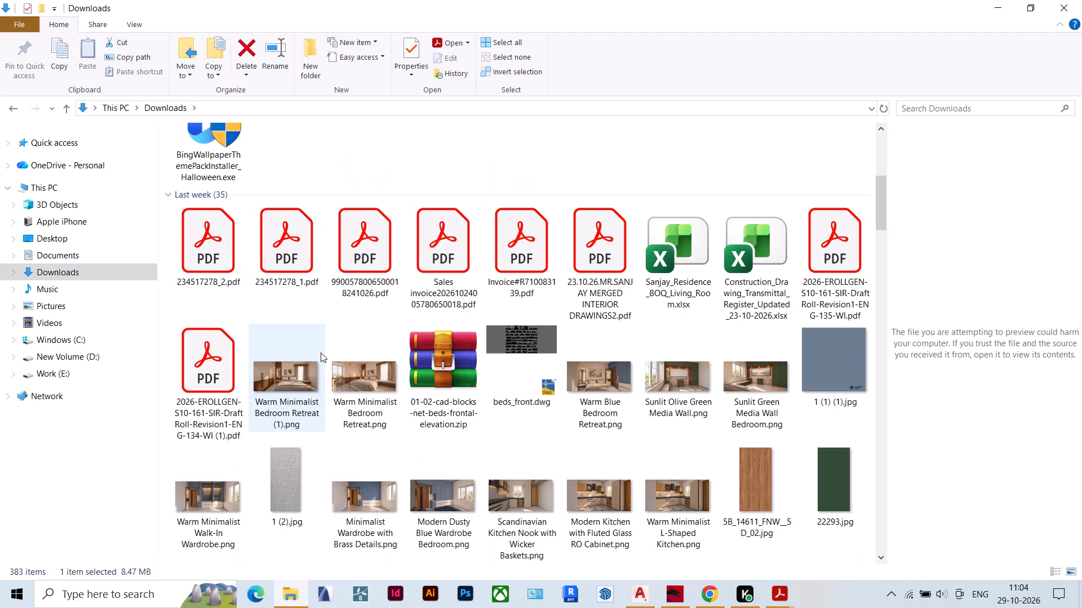
click(604, 299)
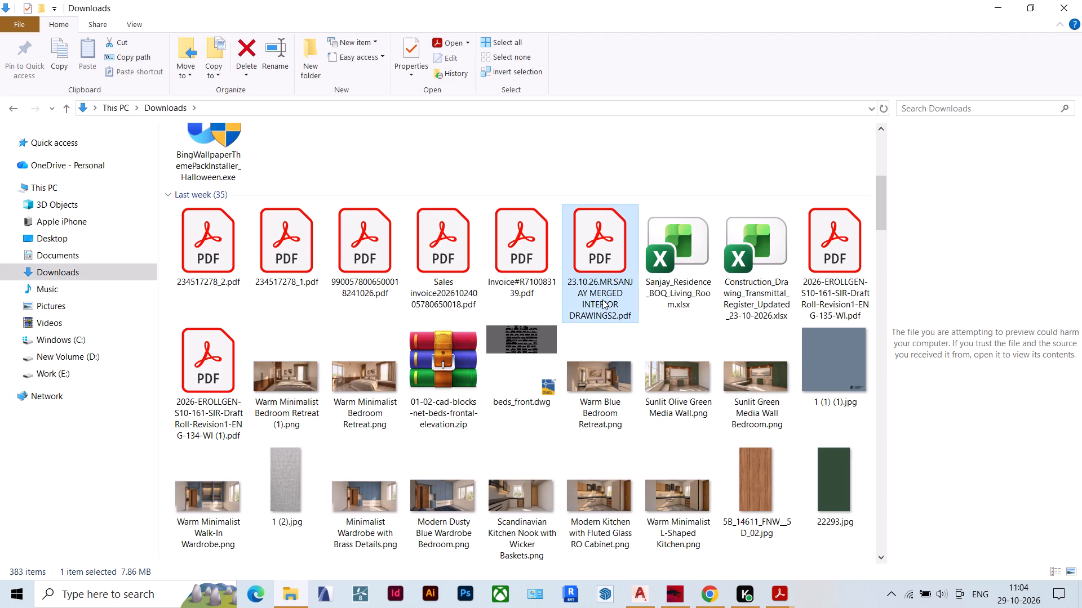
double_click(602, 299)
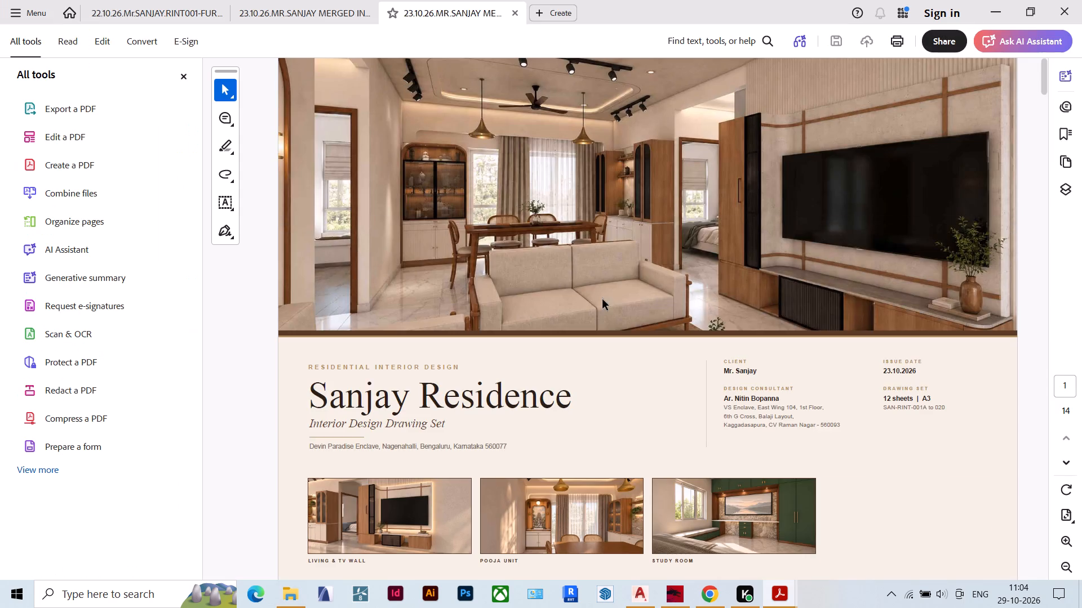
scroll(602, 299, down, 2)
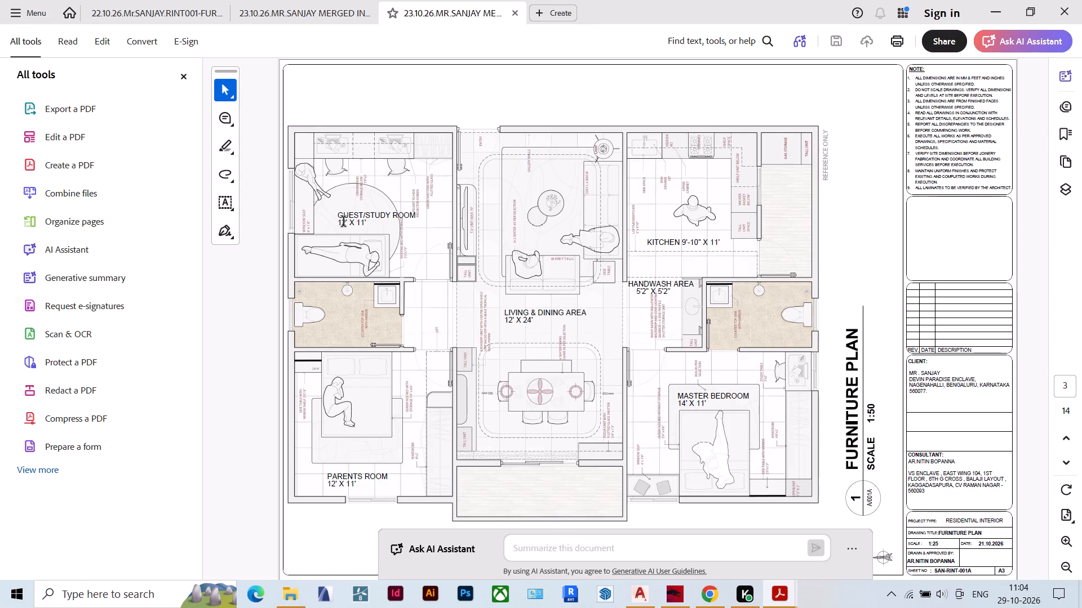
Copy the GUEST/STUDY ROOM 12' X 11' label from the merged furniture plan and add it as text in that room on the RINT001 plan.
drag(340, 218, 366, 225)
key(ctrl+c)
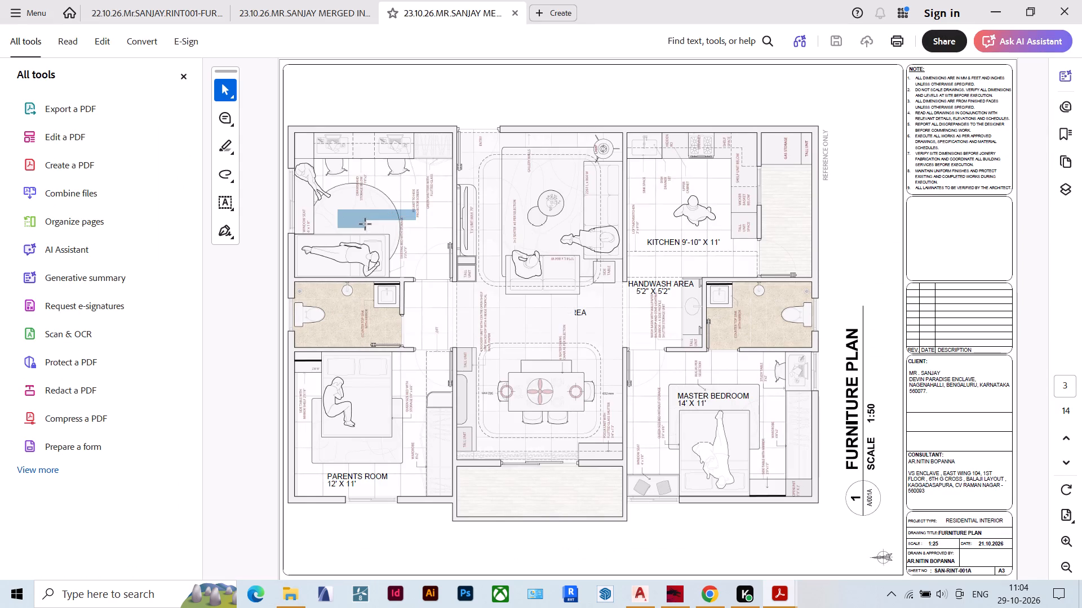
click(371, 222)
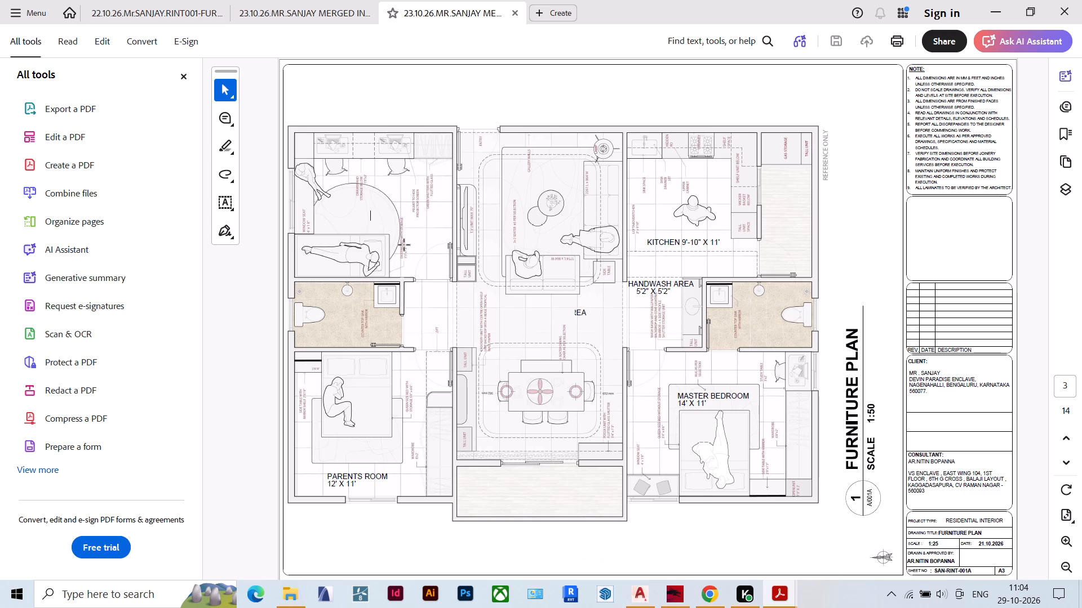
key(Escape)
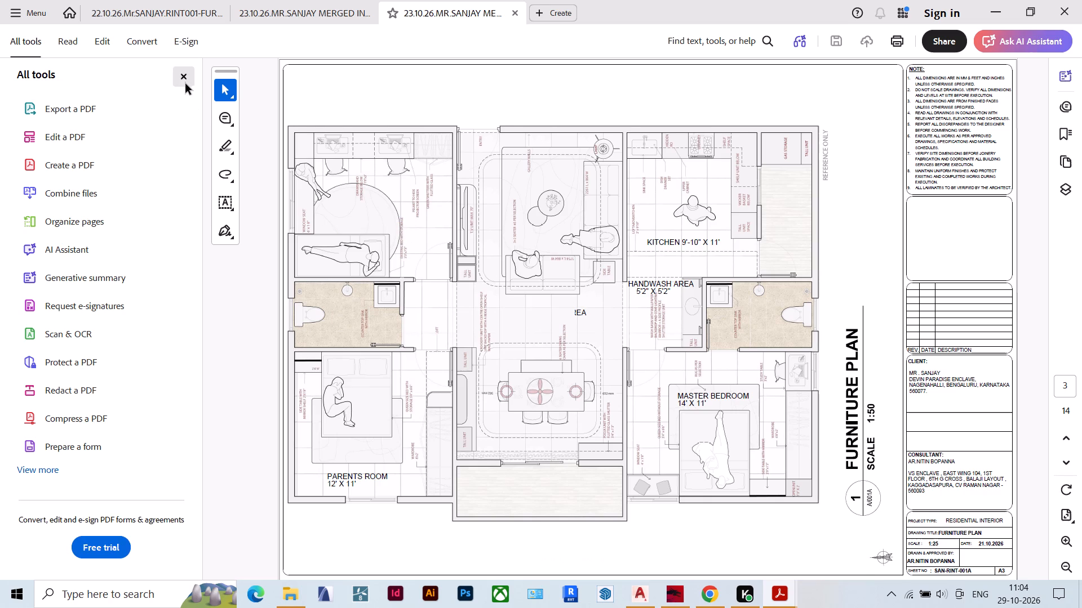
click(185, 84)
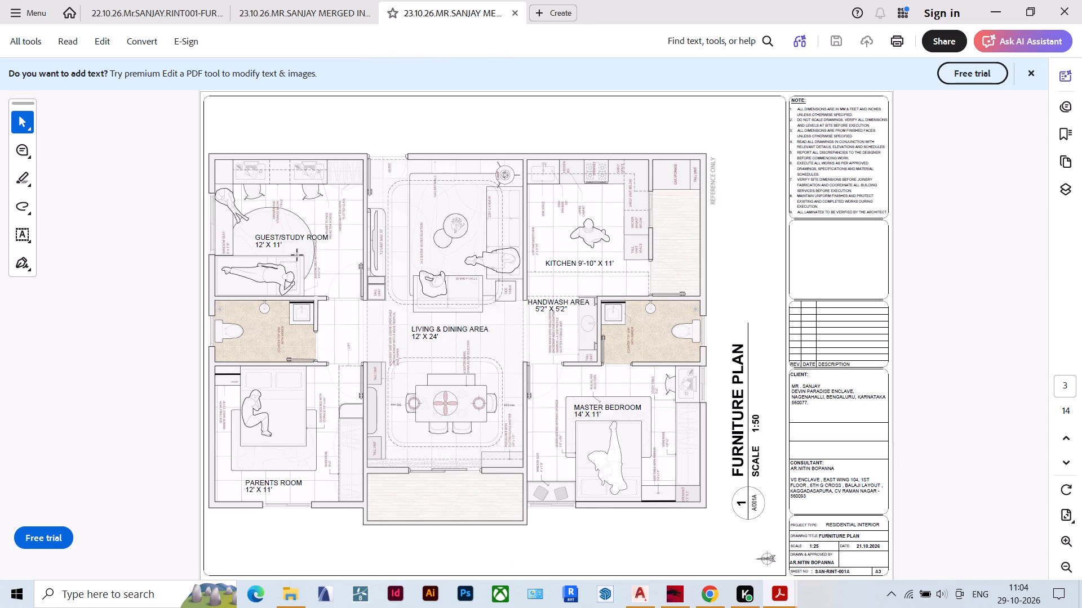
drag(283, 245, 251, 243)
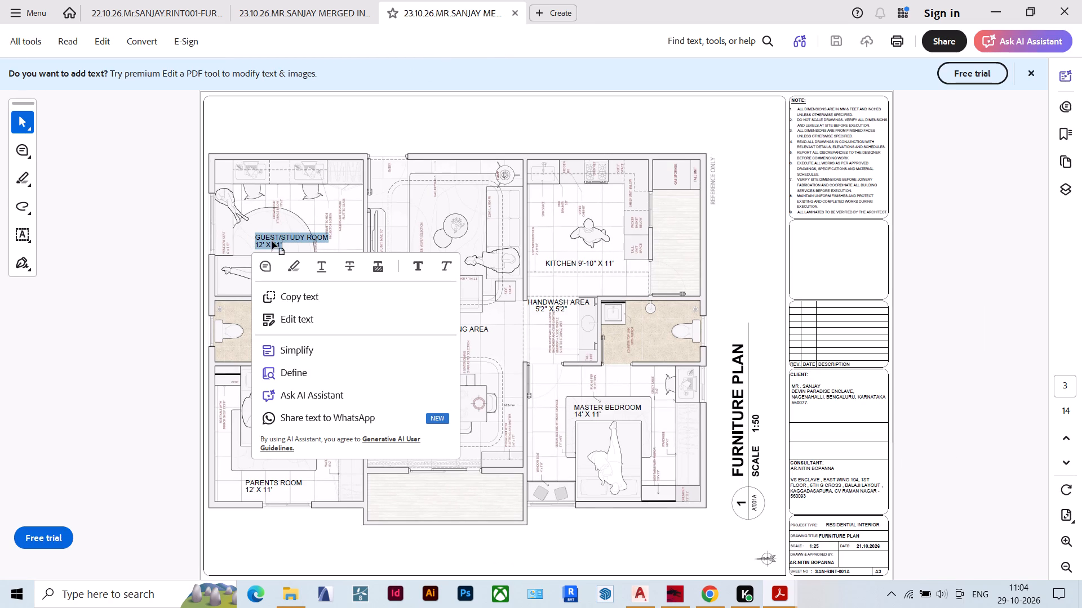
click(283, 299)
click(170, 3)
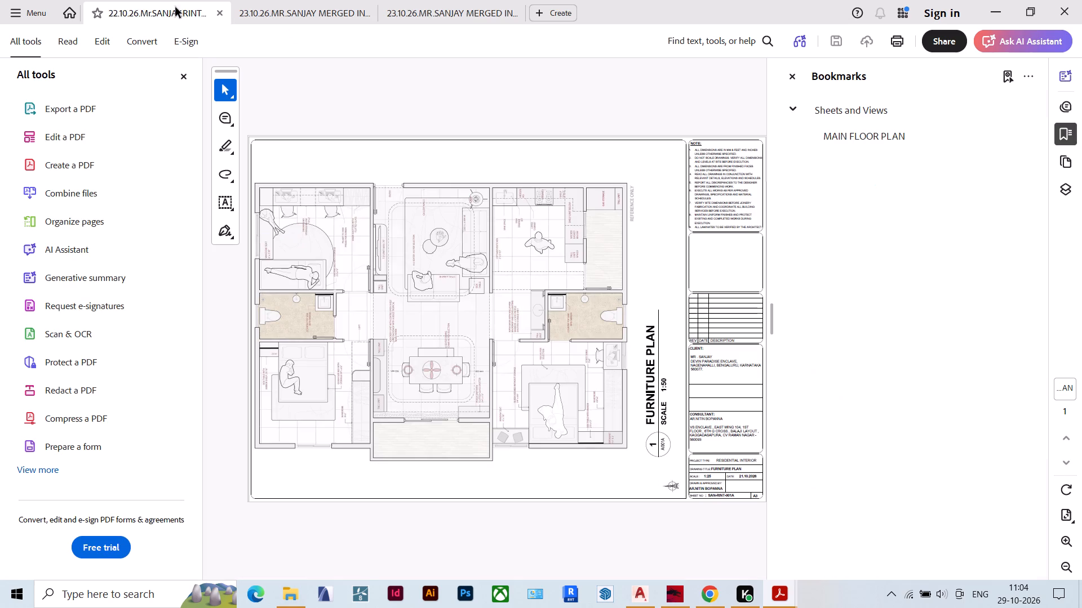
click(294, 249)
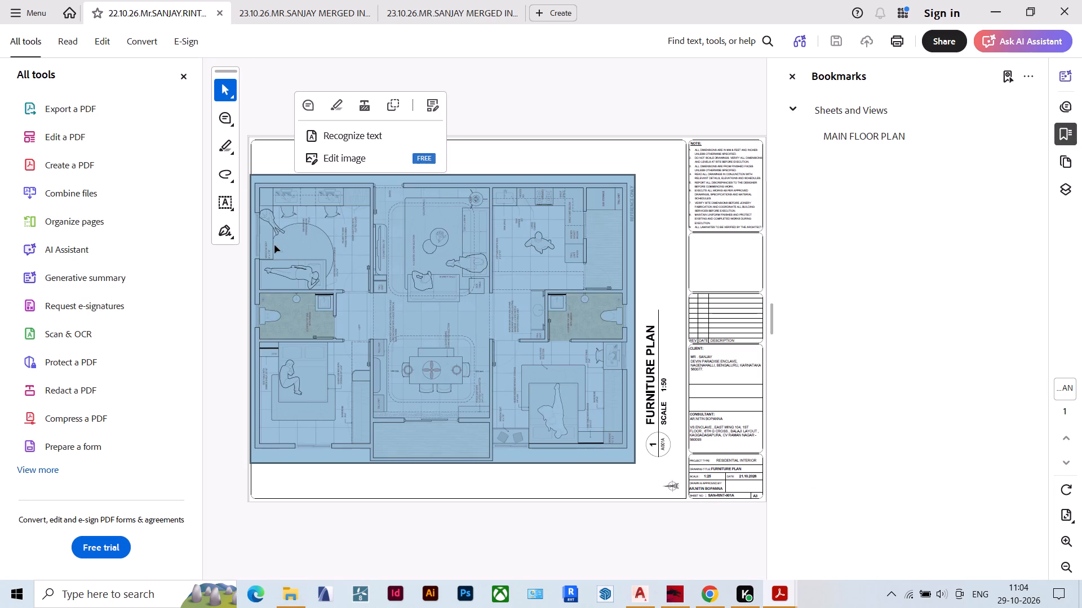
click(226, 206)
click(278, 205)
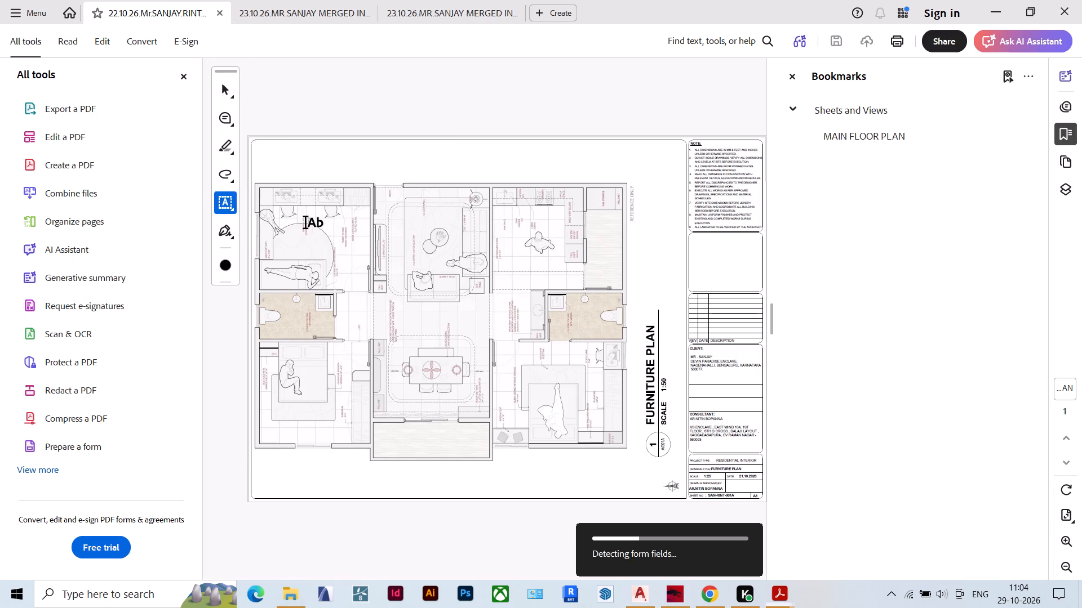
click(294, 247)
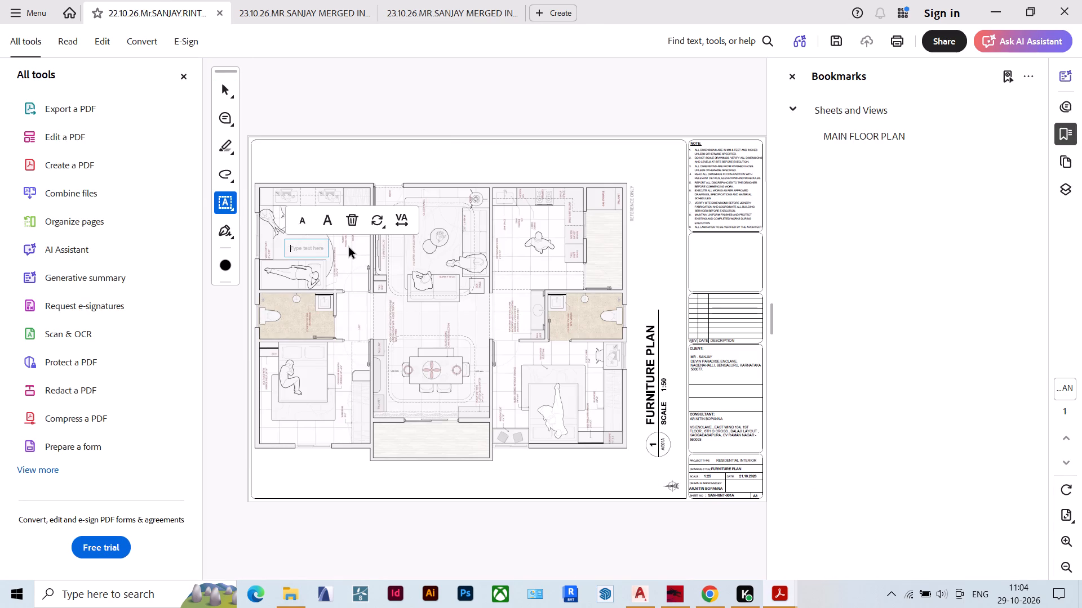
key(ctrl+v)
click(453, 241)
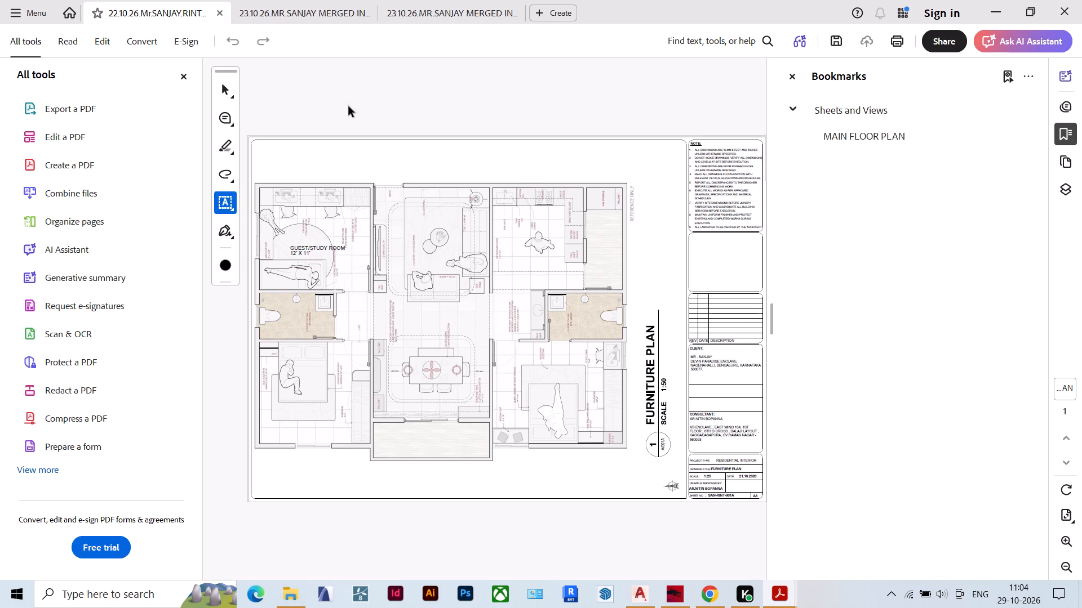
Close the first merged drawings PDF, the one showing the false ceiling details page.
click(305, 12)
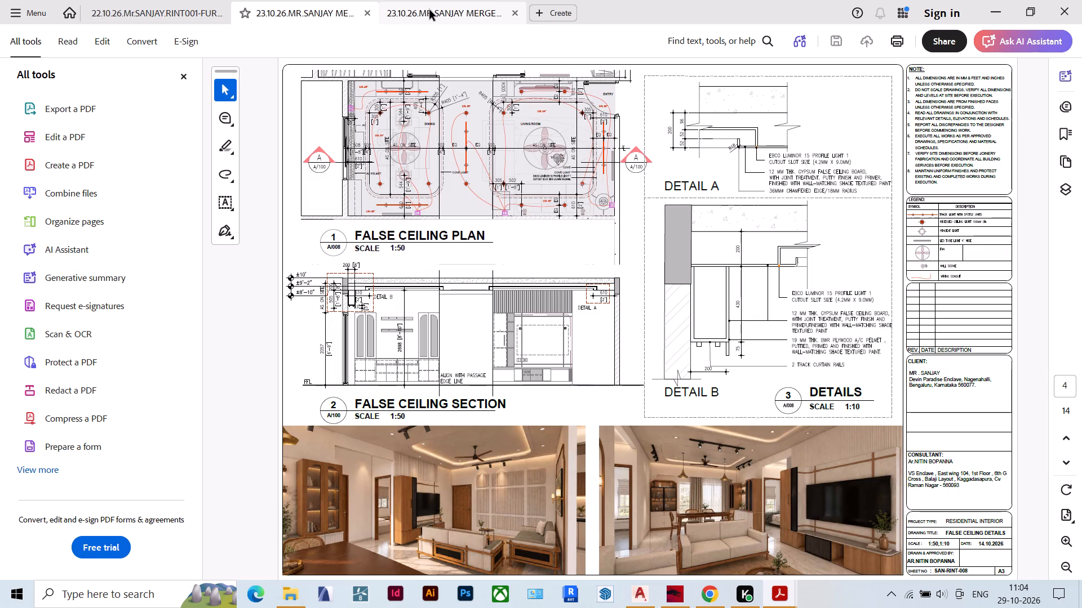
click(370, 15)
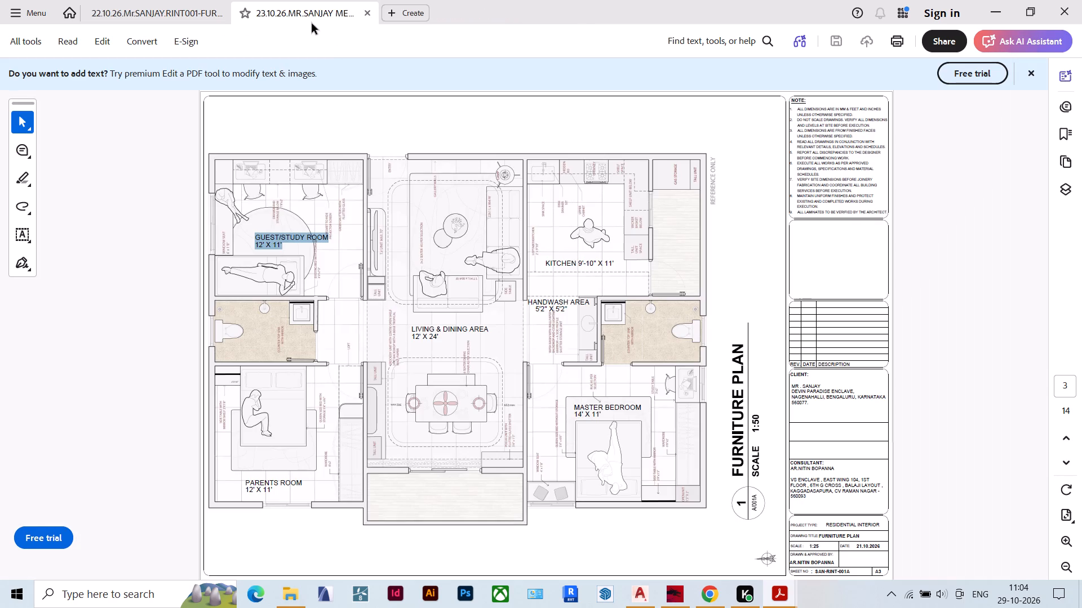
Copy the LIVING & DINING AREA 12' X 24' label from the merged plan into the same area of the RINT001 plan.
click(432, 338)
drag(441, 339, 415, 336)
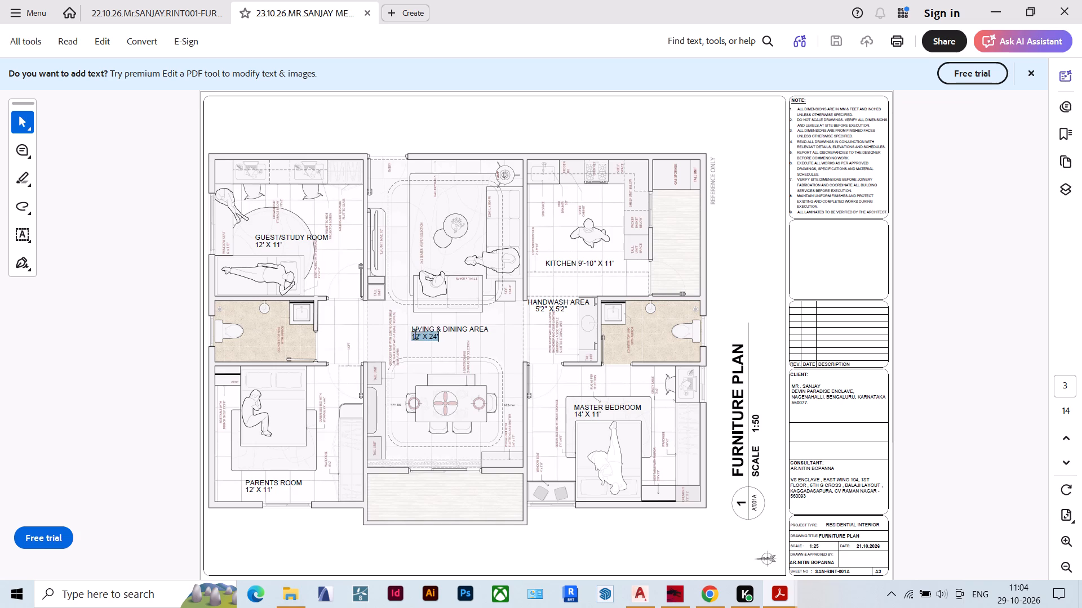
drag(415, 336, 412, 329)
key(ctrl+c)
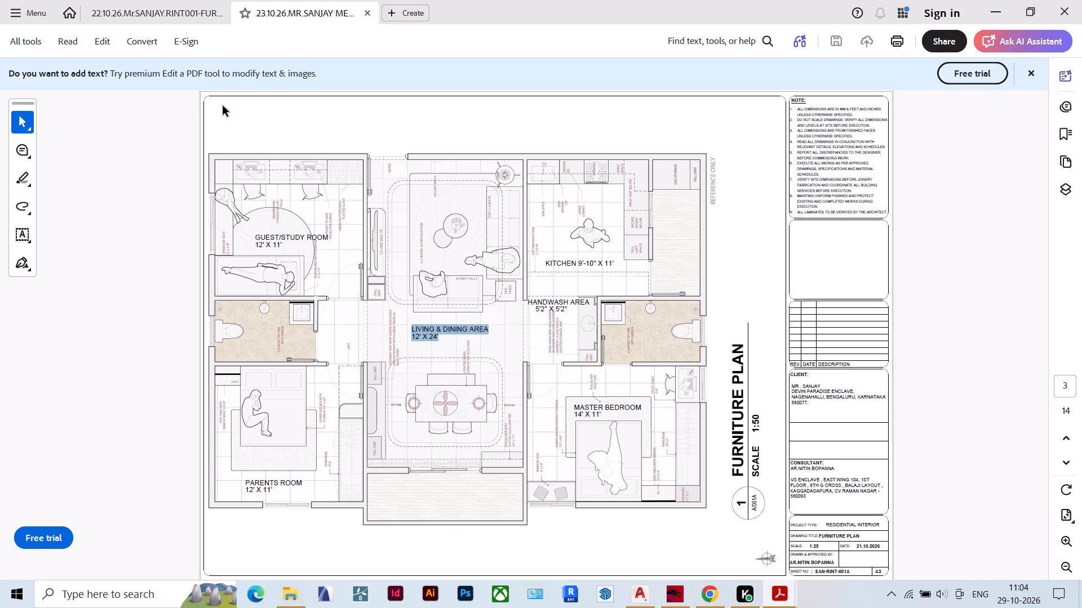
click(154, 8)
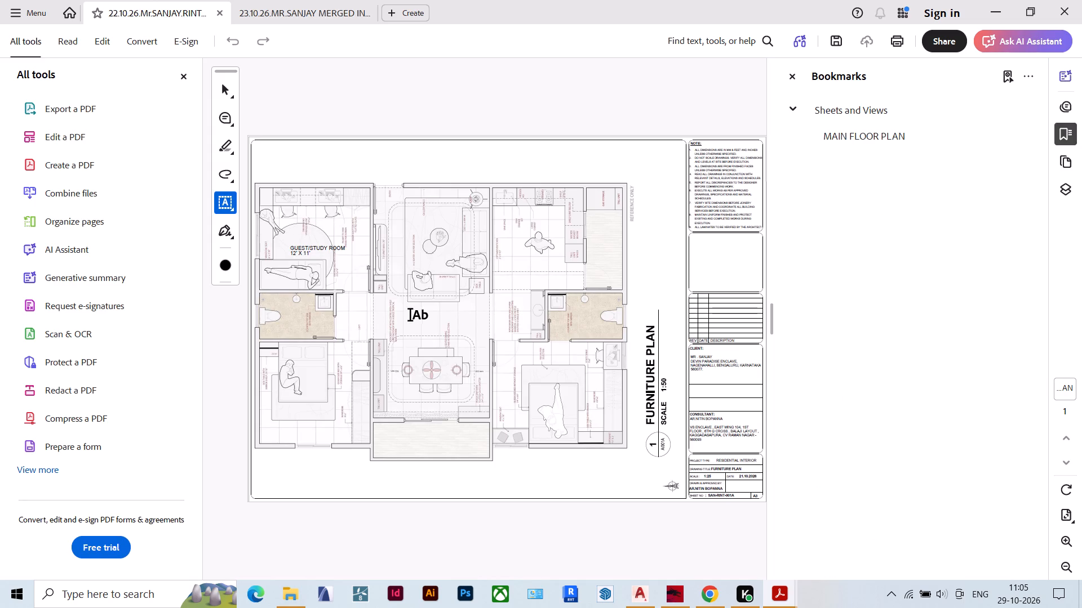
click(412, 314)
key(ctrl+v)
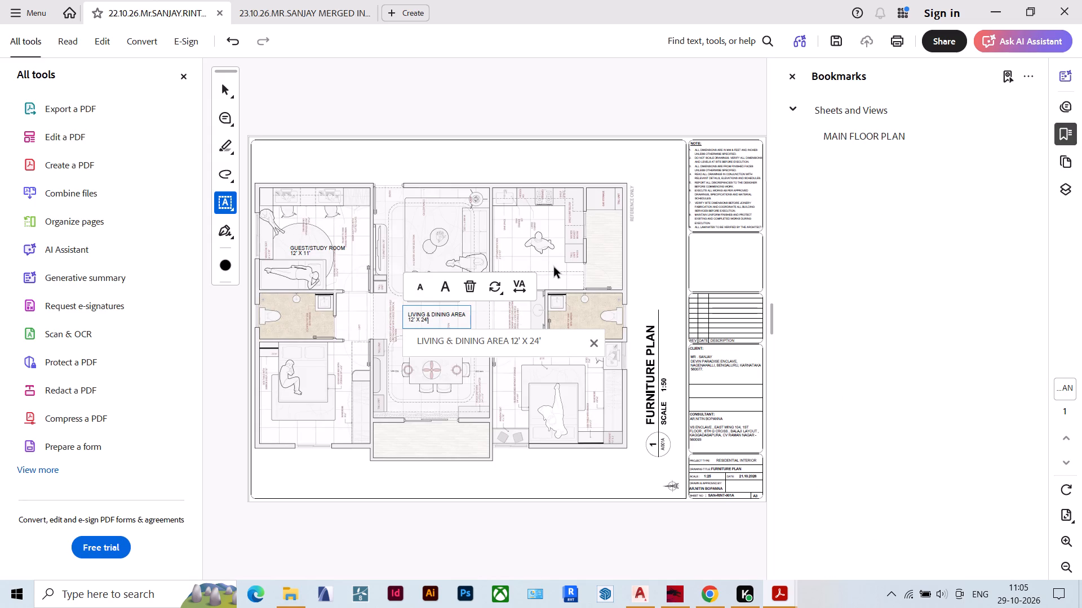
click(553, 267)
Copy the KITCHEN 9'-10" X 11' label from the merged plan and add it as text in the RINT001 plan's kitchen.
click(272, 3)
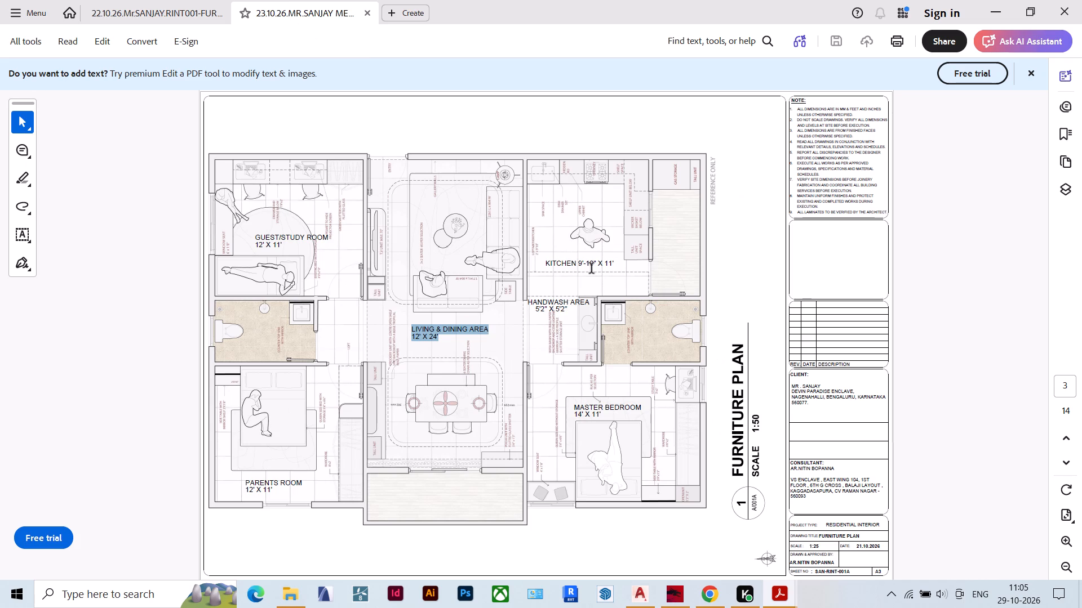
click(592, 269)
drag(617, 266, 537, 266)
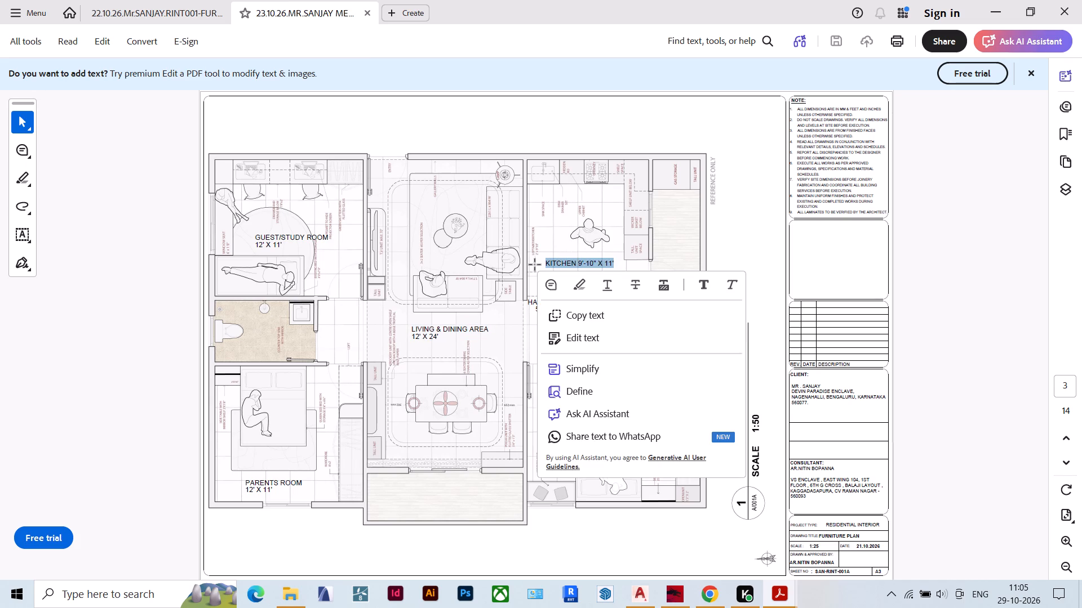
key(ctrl+c)
click(164, 17)
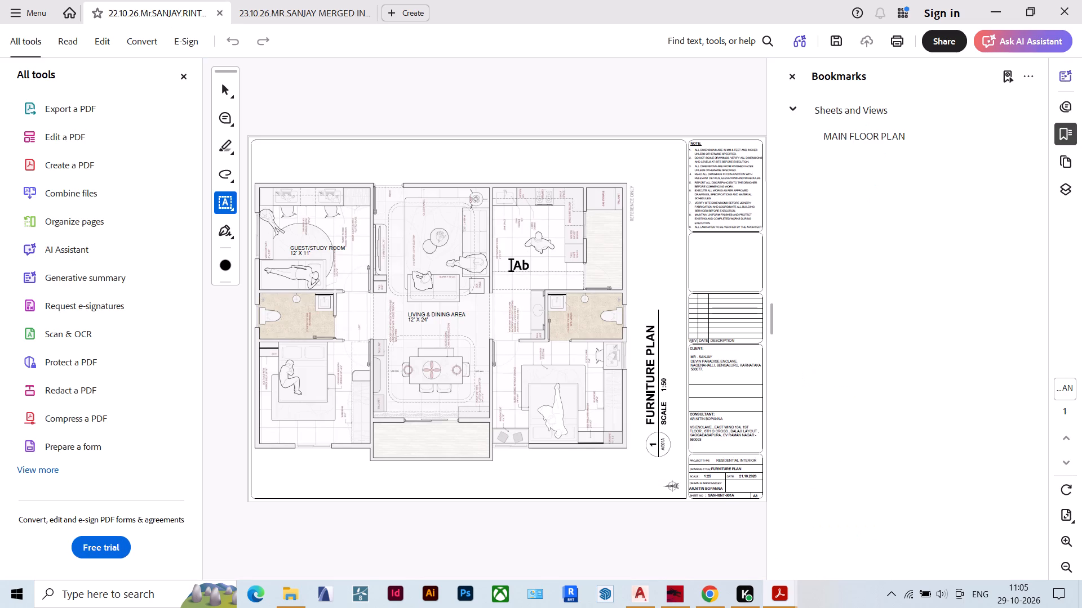
click(513, 264)
key(ctrl+v)
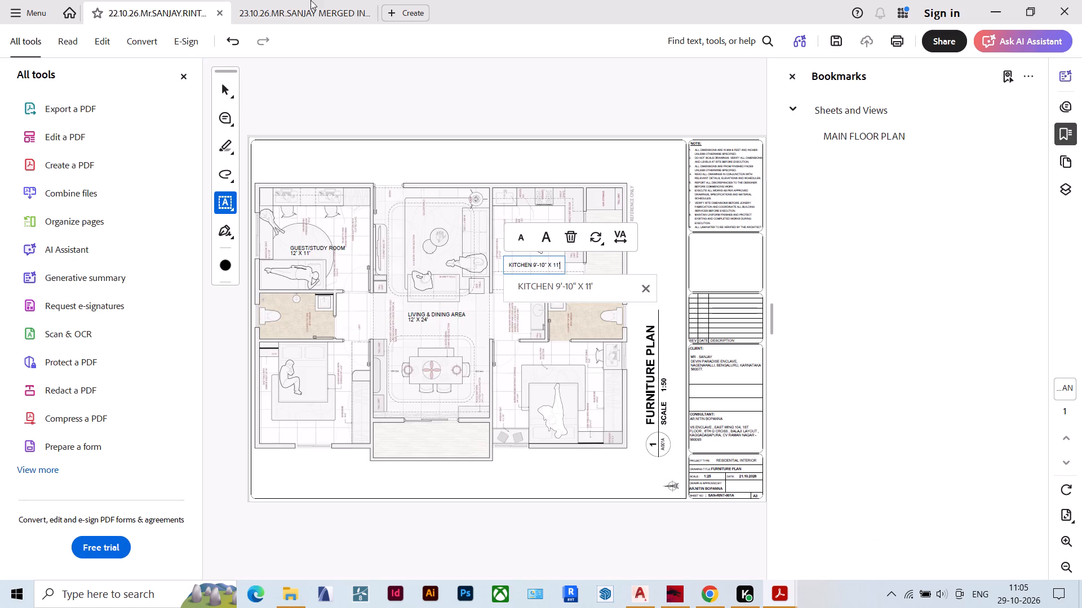
Copy the HANDWASH AREA 5'2" X 5'2" label from the merged plan and add it as text below the kitchen on the RINT001 plan.
click(307, 12)
drag(565, 309, 538, 305)
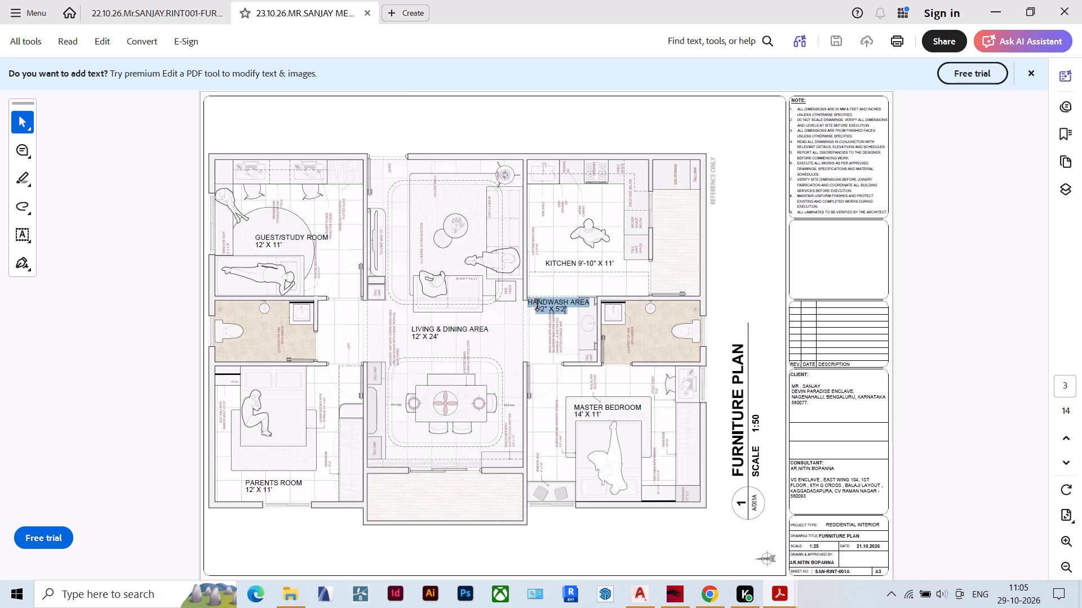
drag(538, 305, 532, 305)
key(ctrl+c)
click(159, 18)
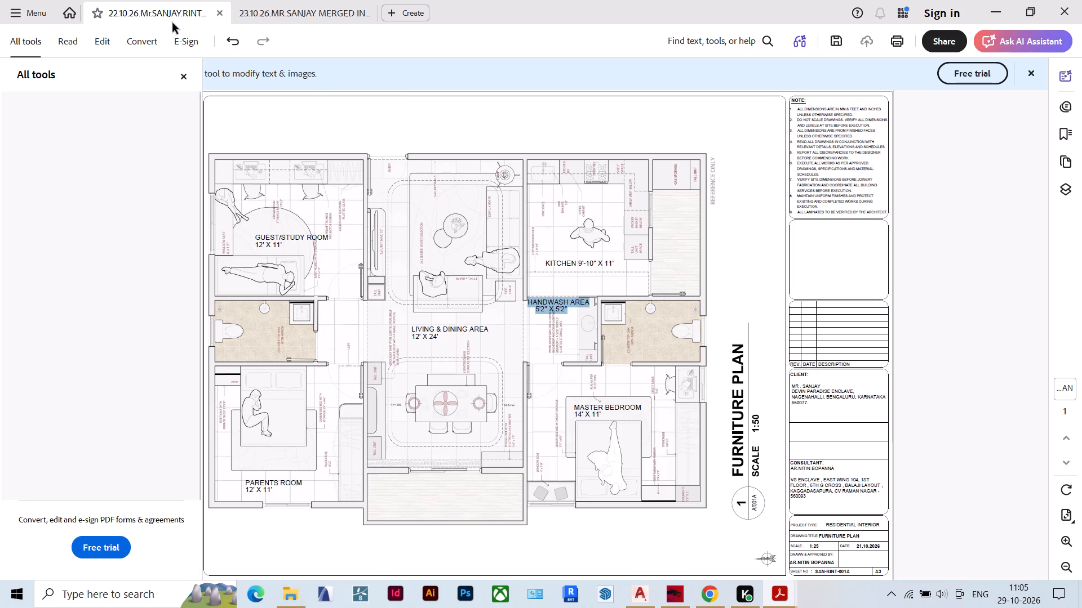
click(505, 311)
click(501, 298)
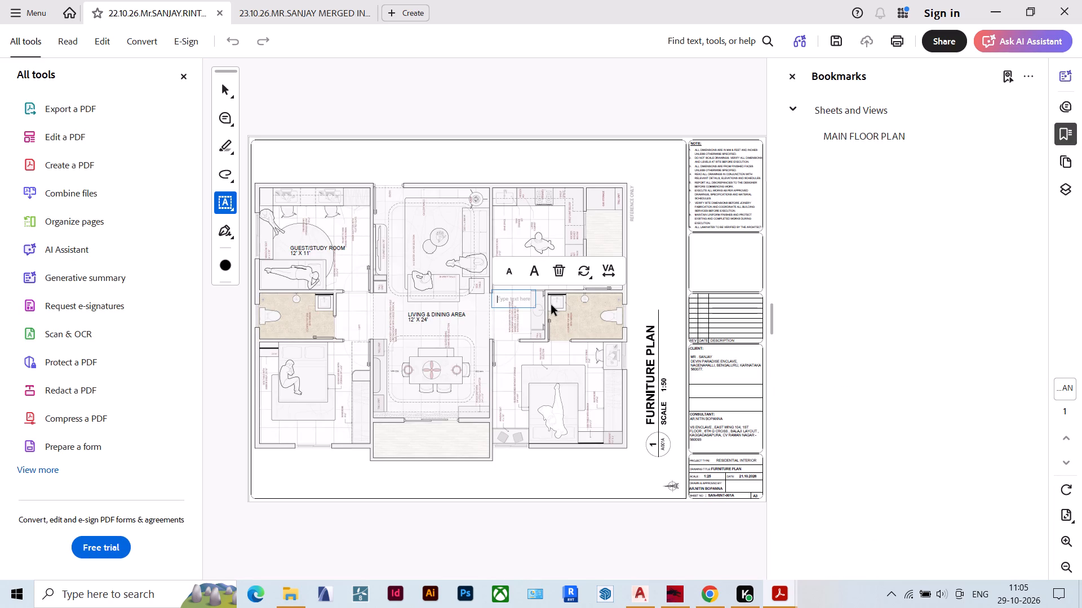
key(ctrl+v)
click(512, 386)
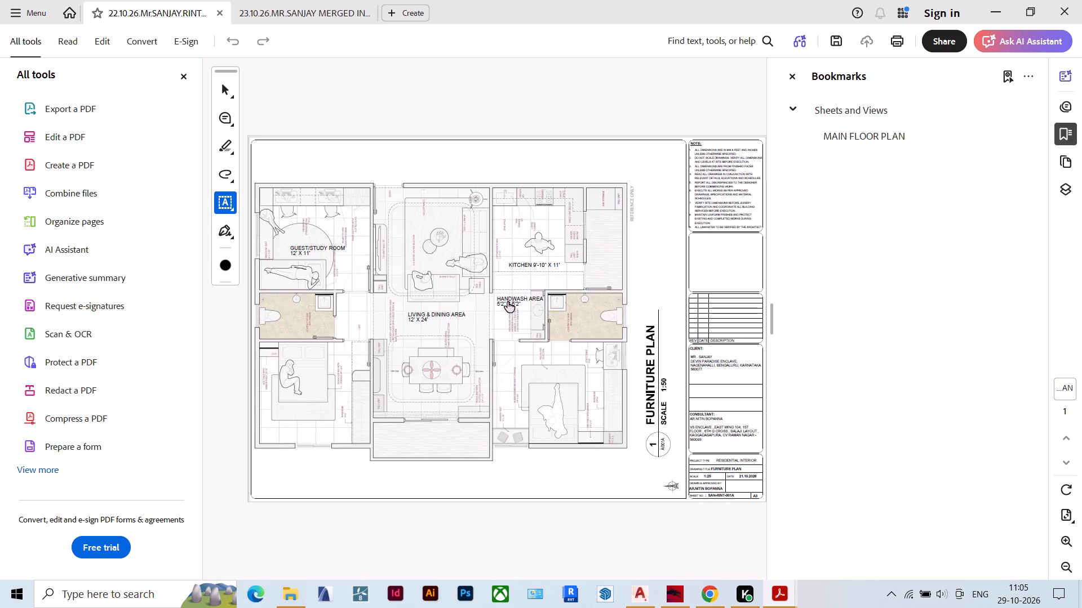
Move the HANDWASH AREA label slightly upward toward the kitchen wall on the RINT001 plan.
click(507, 300)
drag(503, 292, 502, 288)
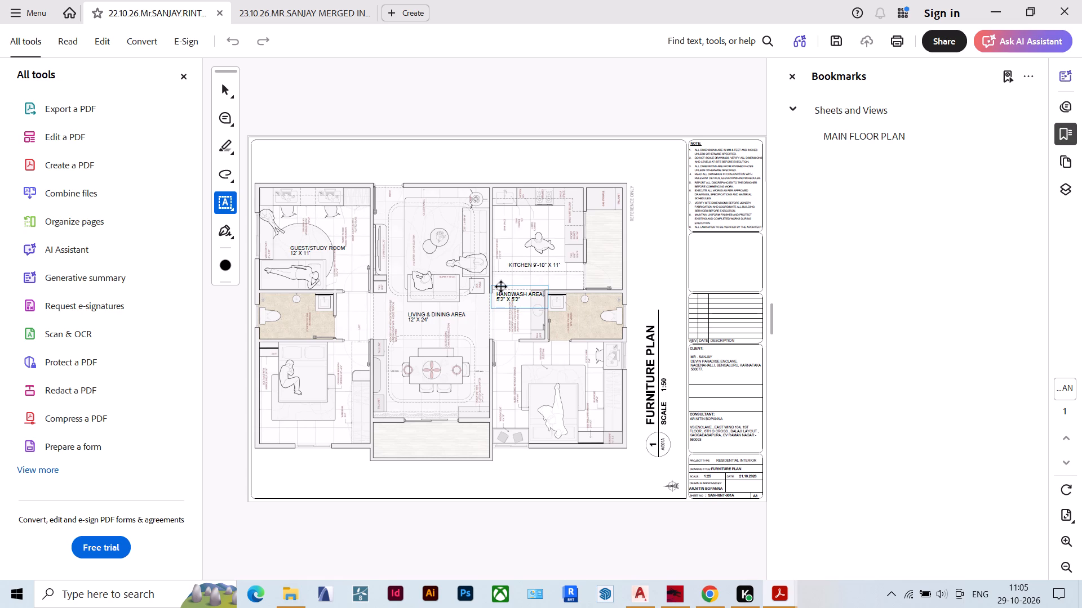
drag(502, 288, 502, 287)
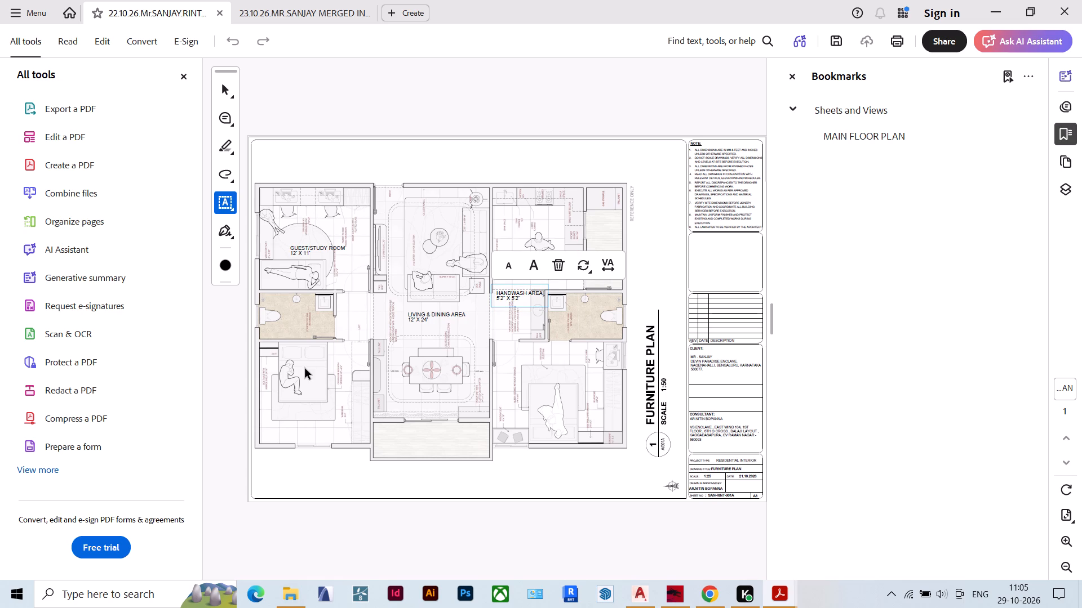
click(296, 432)
Copy the PARENTS ROOM 12' X 11' label from the merged plan and add it as text in the RINT001 plan's parents room.
click(286, 9)
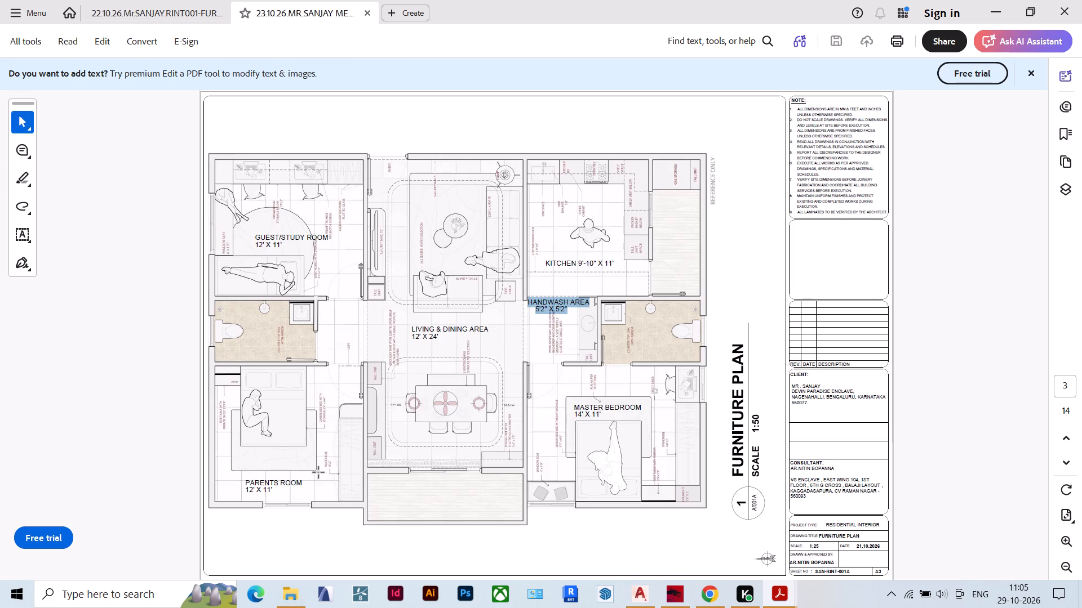
click(270, 489)
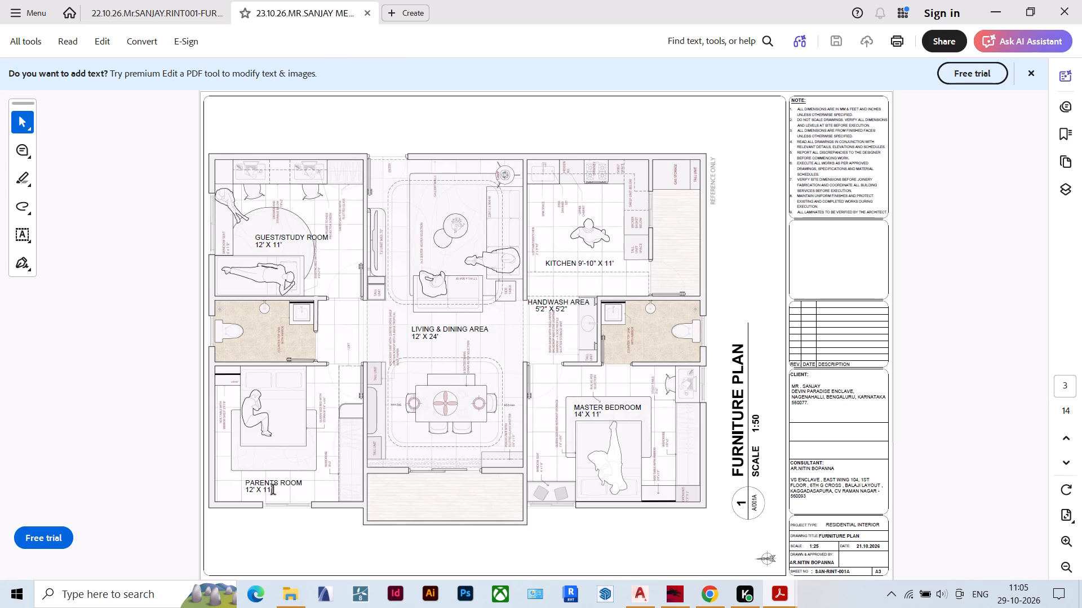
drag(273, 490, 252, 484)
key(ctrl+c)
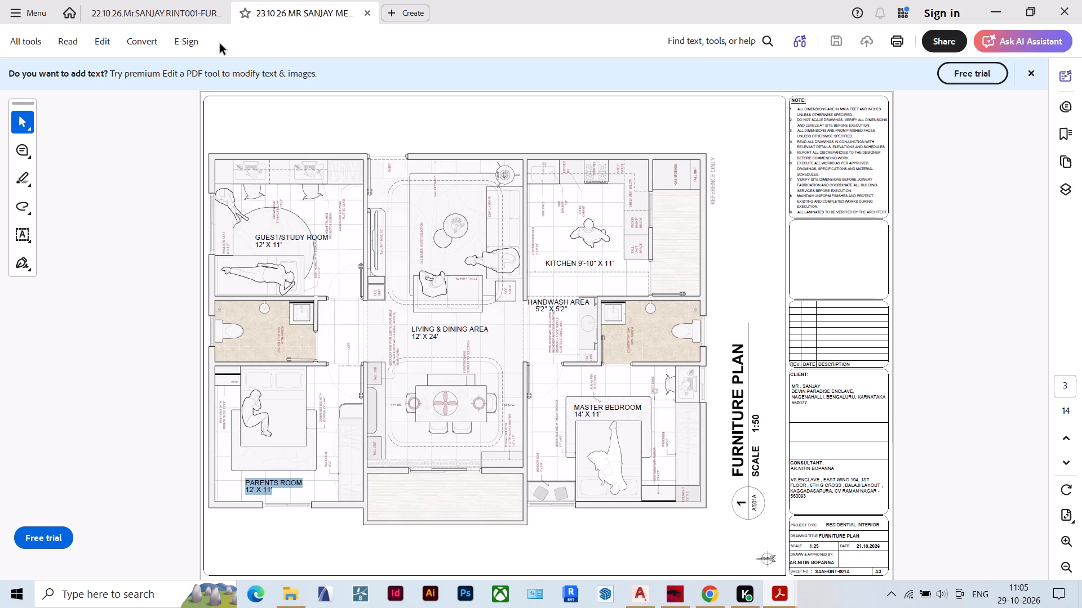
click(181, 19)
click(282, 428)
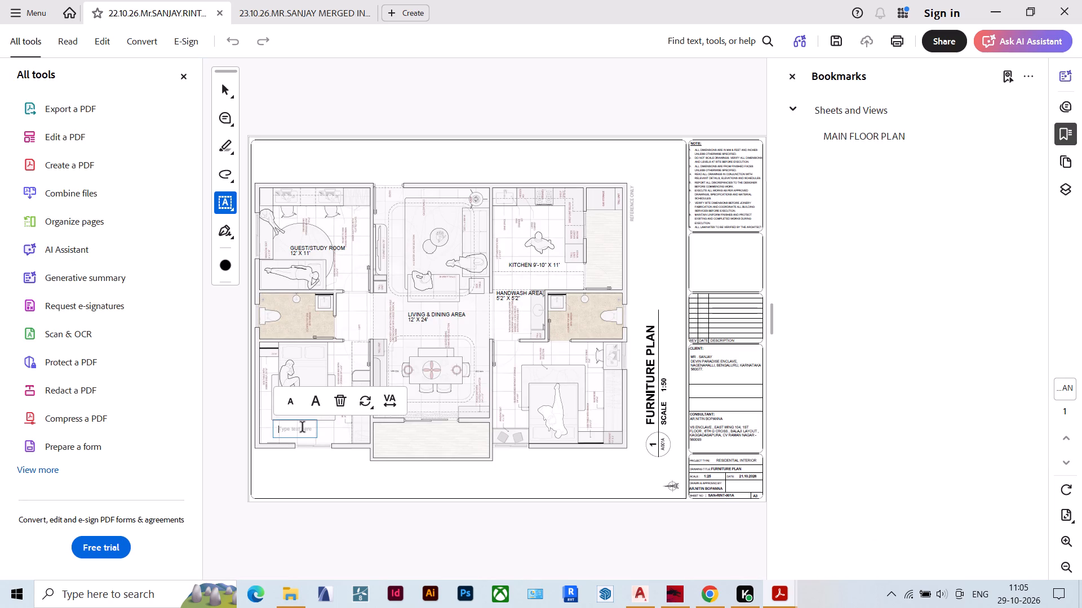
key(ctrl+v)
click(431, 416)
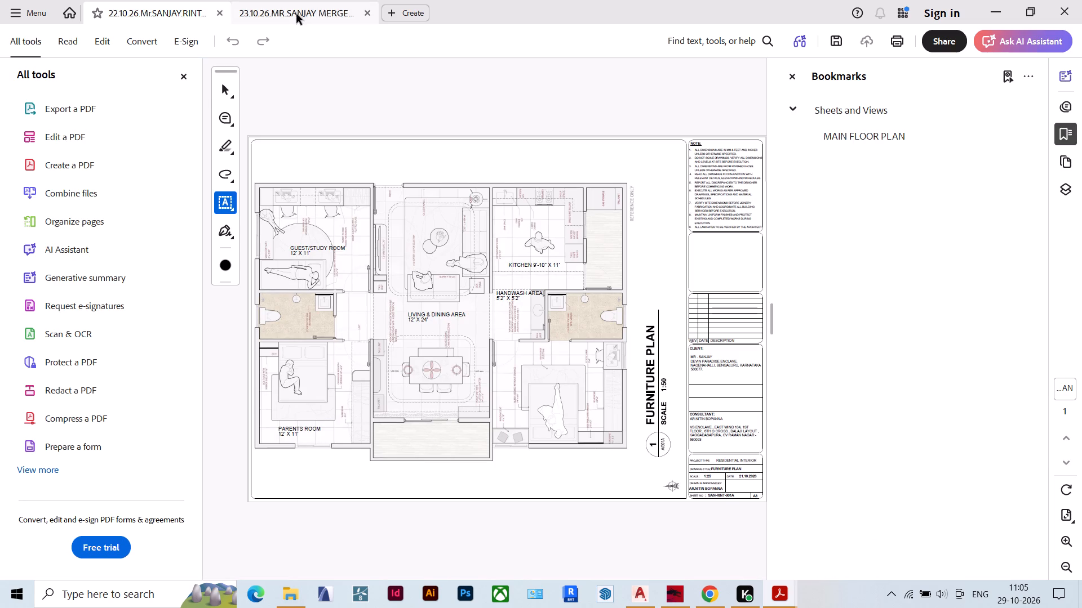
Copy the MASTER BEDROOM 14' X 11' label from the merged plan into the RINT001 plan's master bedroom, positioned at the head of the bed.
click(297, 14)
click(598, 406)
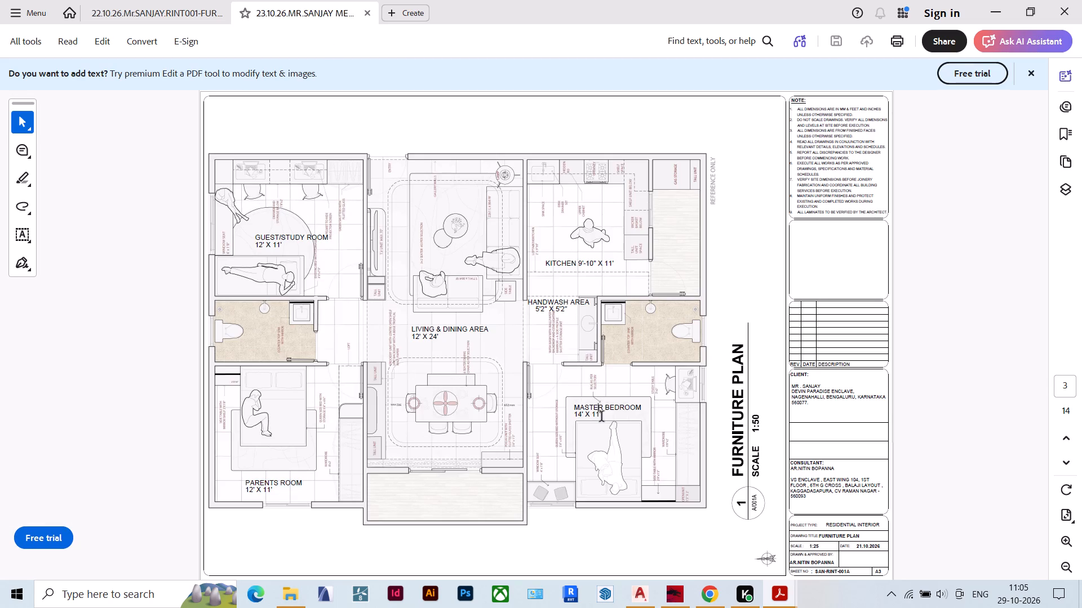
drag(602, 417, 576, 406)
key(ctrl+c)
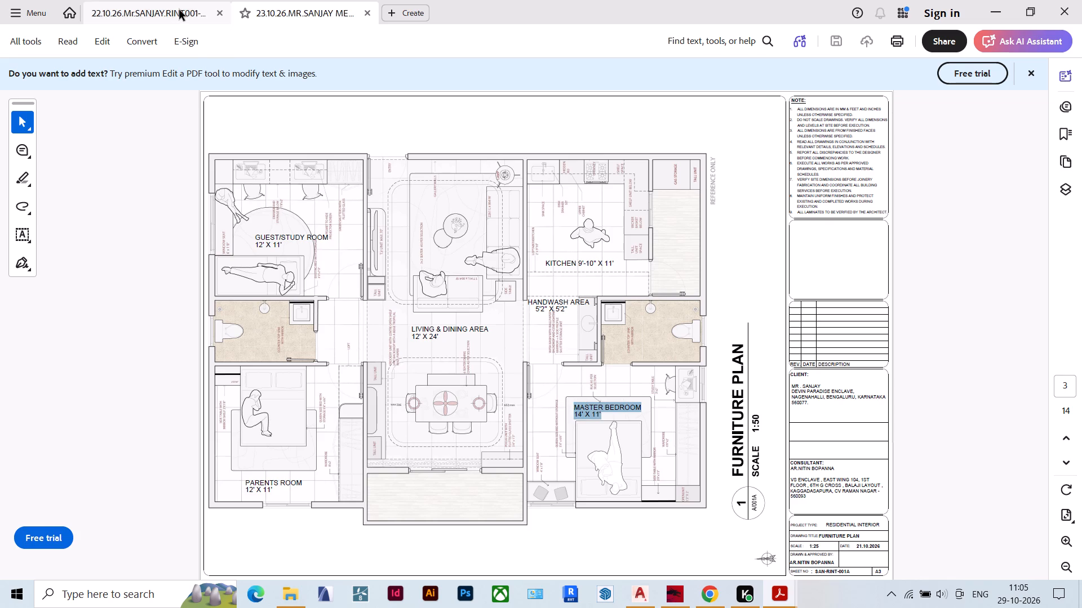
click(179, 10)
click(508, 357)
key(ctrl+v)
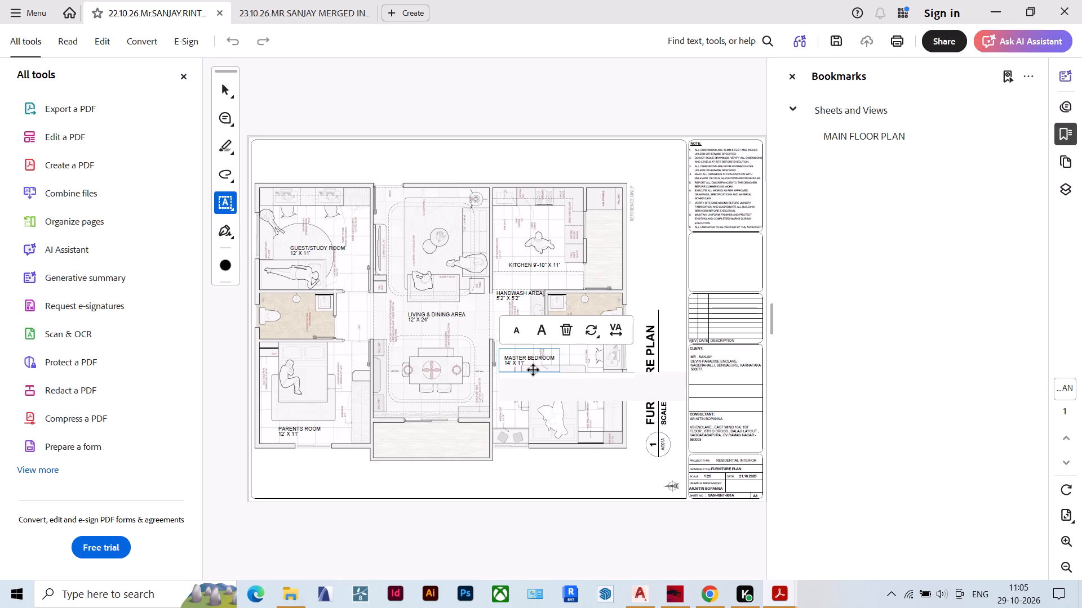
drag(526, 353, 551, 372)
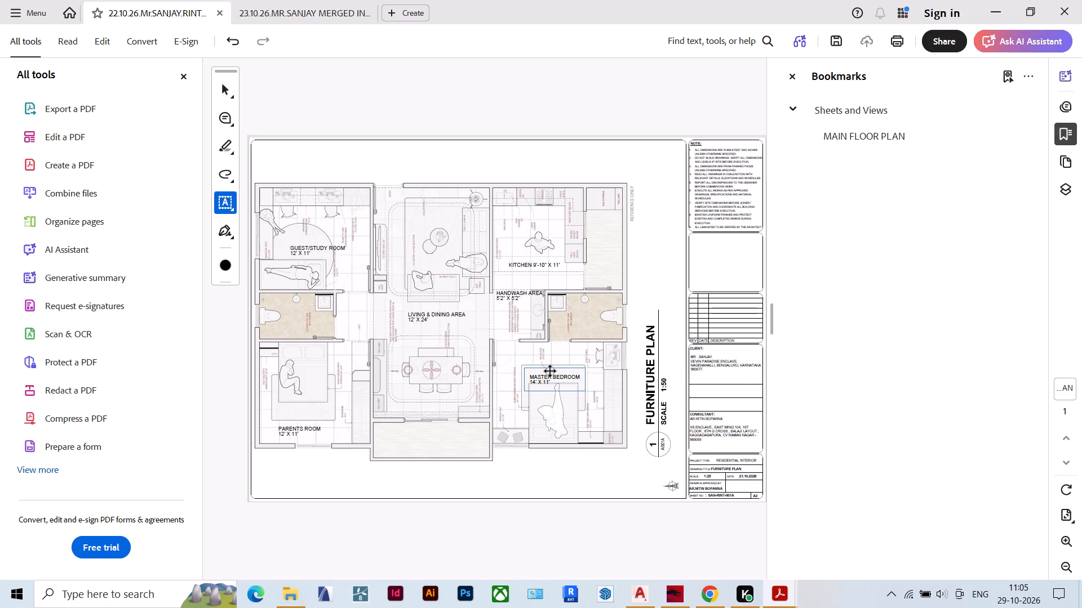
drag(551, 372, 549, 370)
Save the labelled plan over the existing RINT001-FURNITURE PLAN PDF in the 221026.ALL NEW FILES folder and close the open PDFs.
click(834, 46)
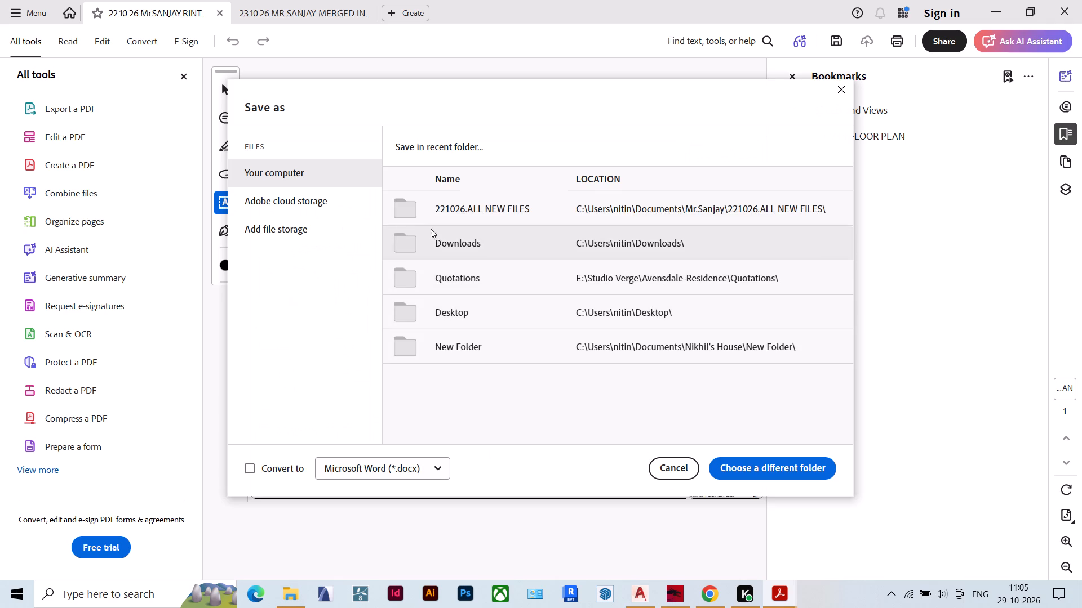
click(447, 206)
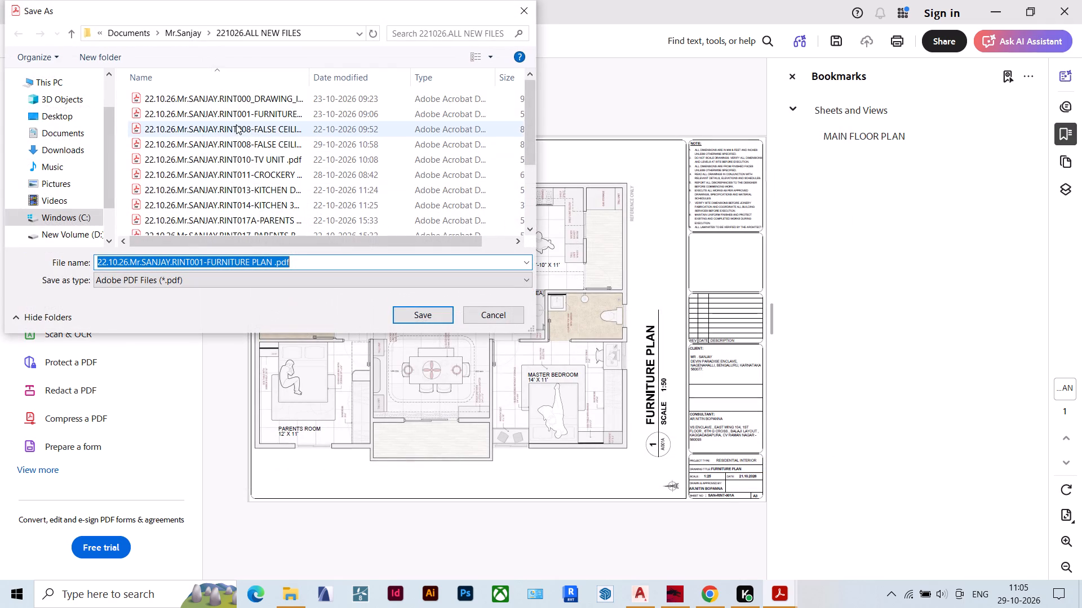
click(250, 115)
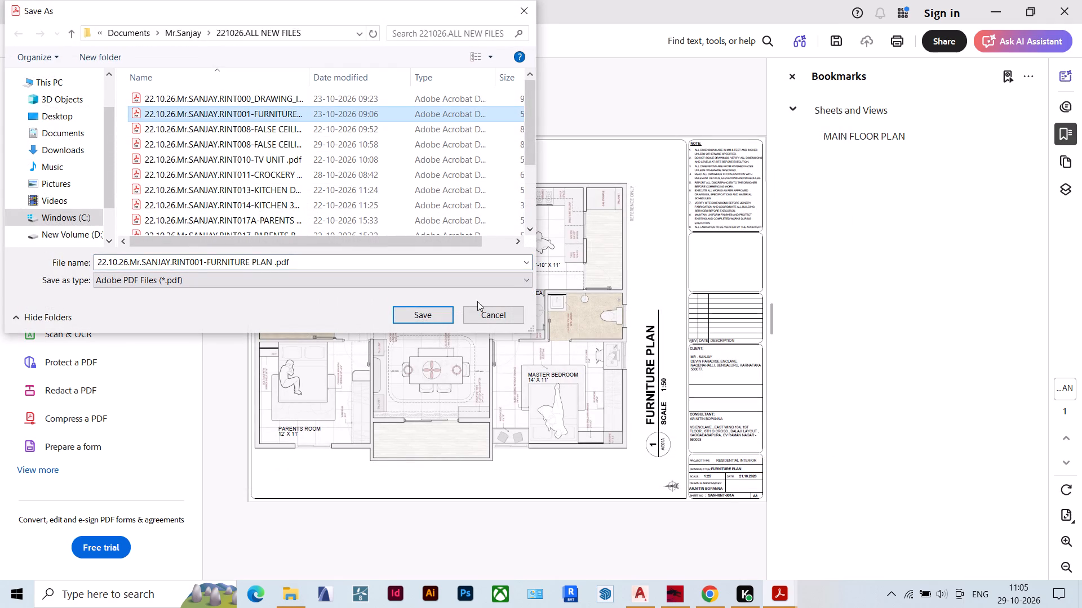
click(434, 313)
click(608, 301)
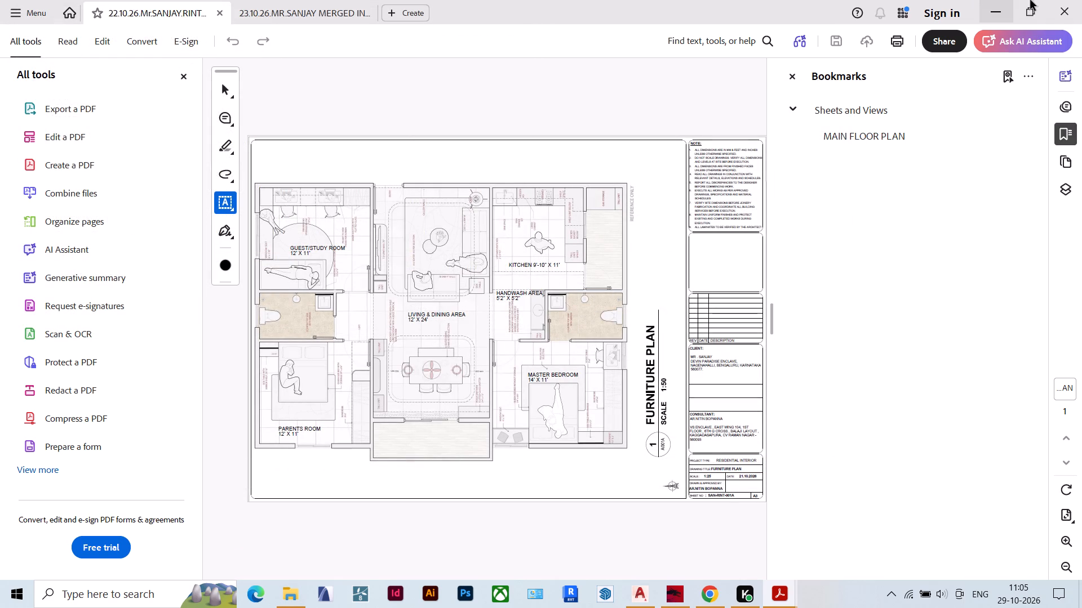
click(216, 17)
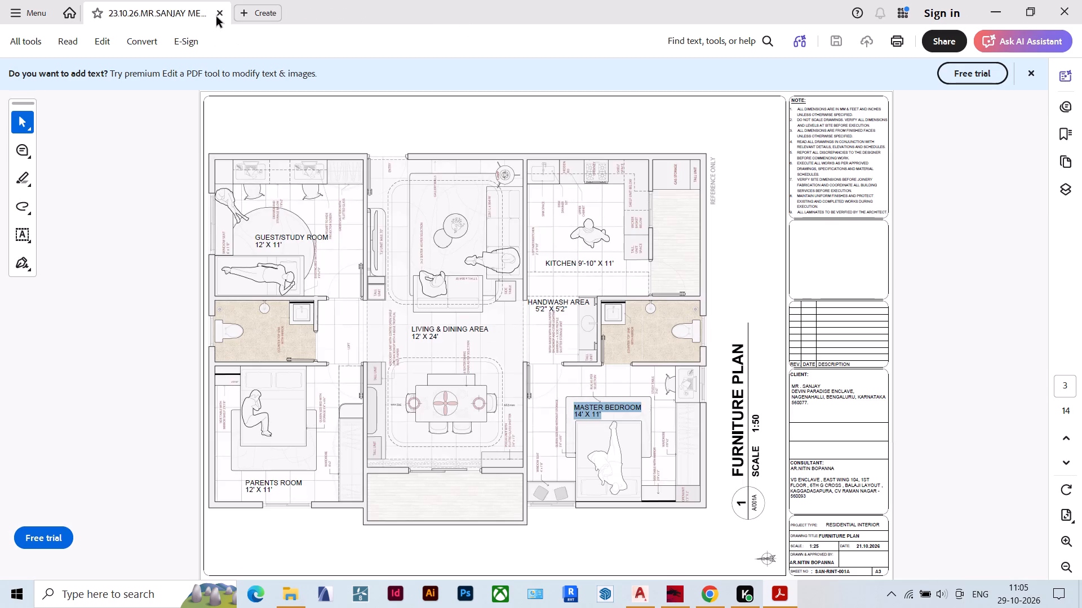
click(1081, 7)
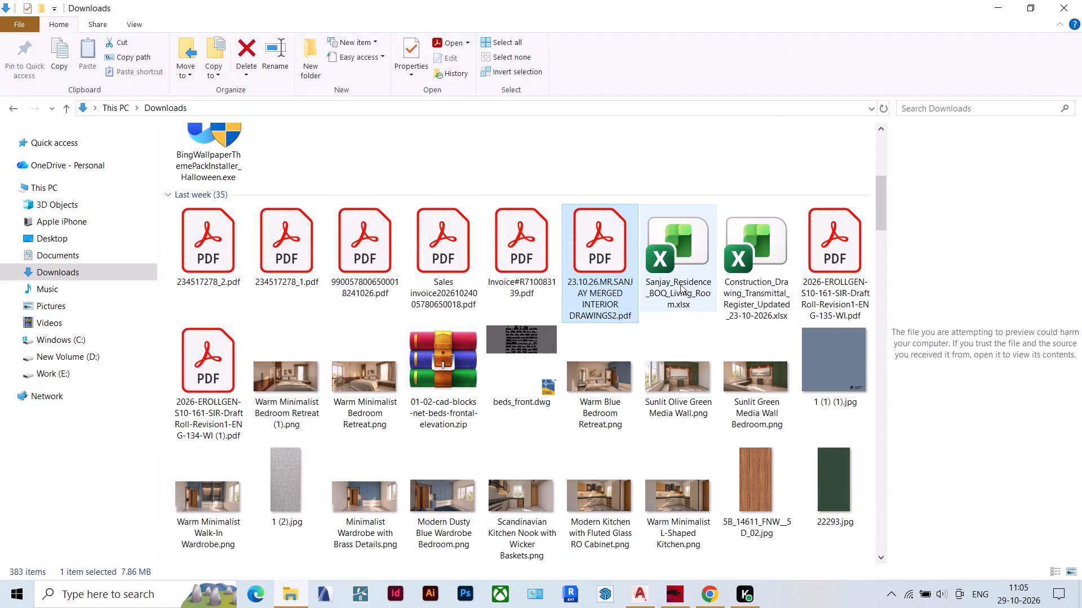
Open the 23.10.26 merged interior drawings PDF from Downloads and review its drawing index and the order of its sheets.
scroll(583, 315, up, 1)
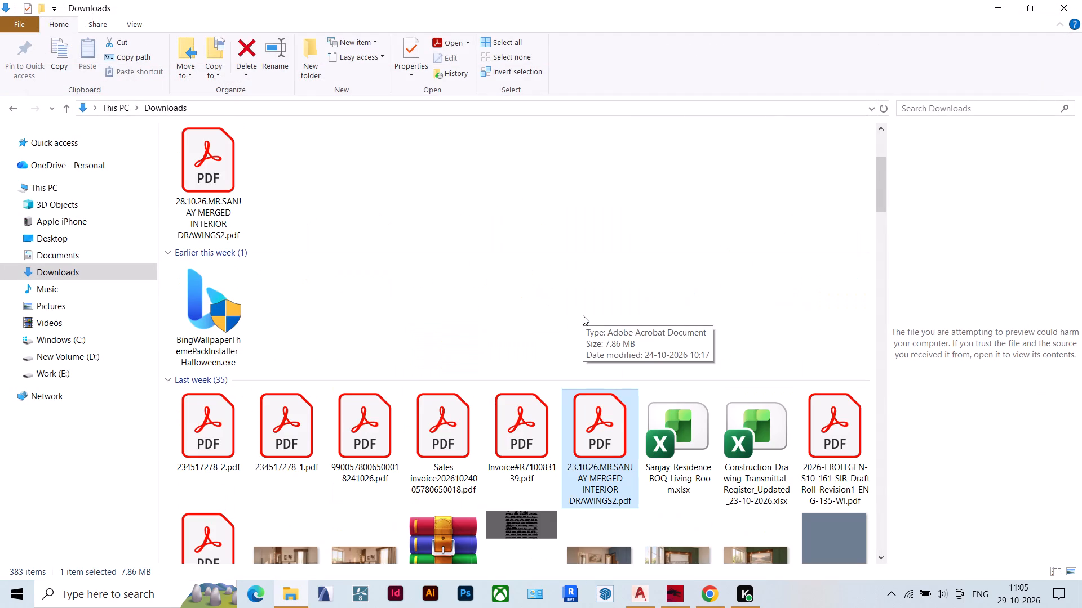
click(220, 209)
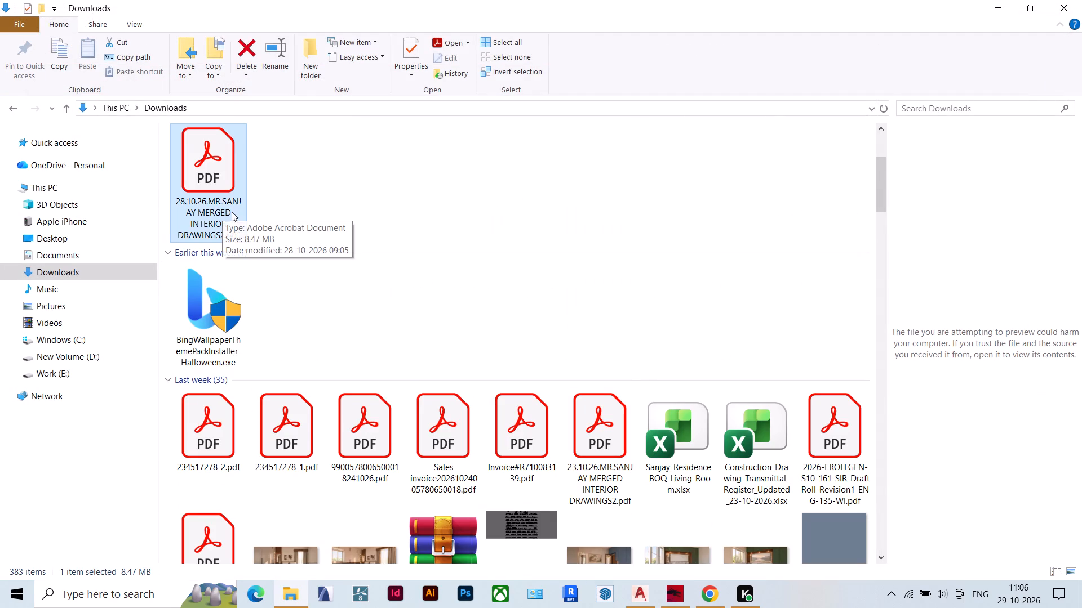
double_click(580, 438)
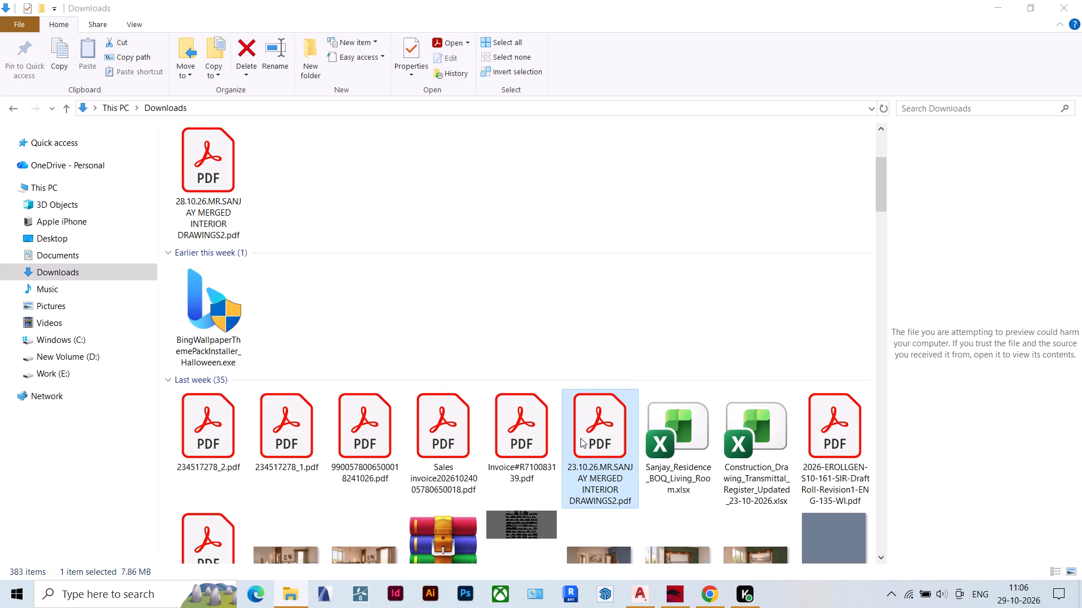
scroll(650, 368, down, 1)
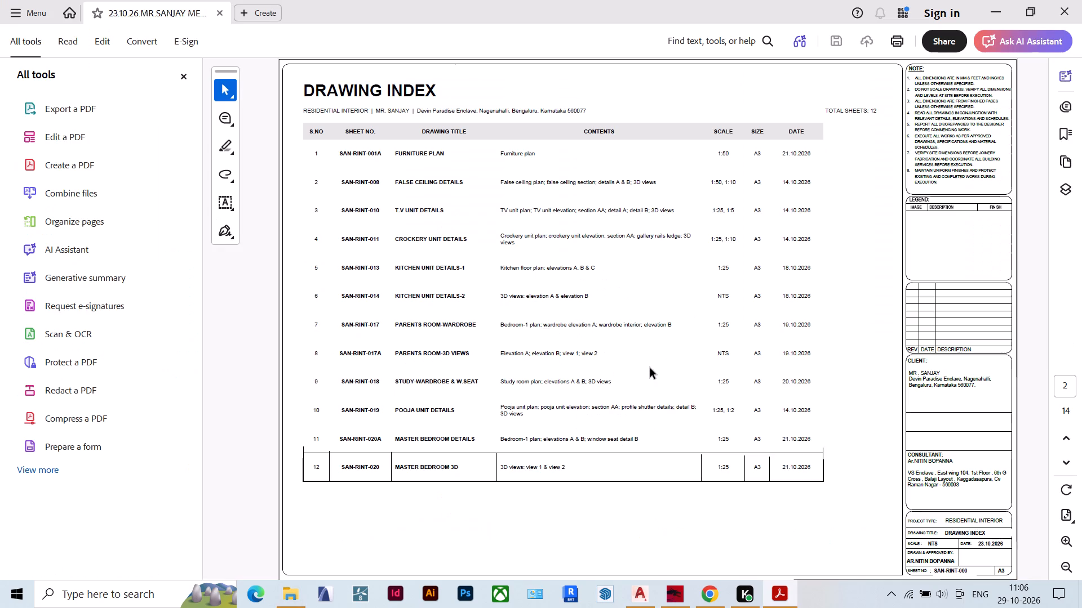
scroll(650, 368, up, 1)
scroll(650, 368, down, 3)
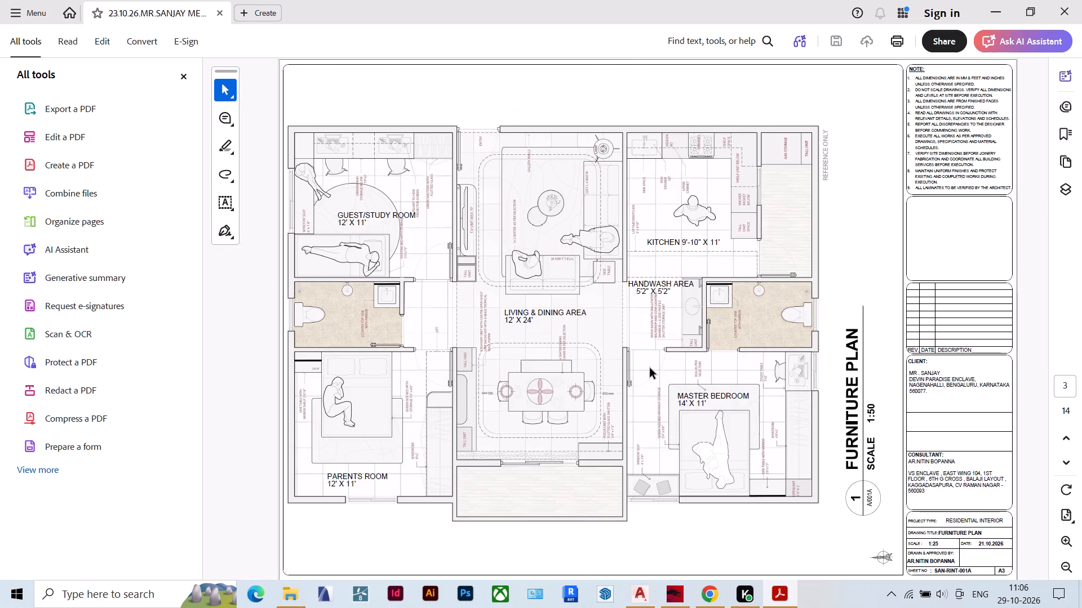
scroll(650, 368, down, 1)
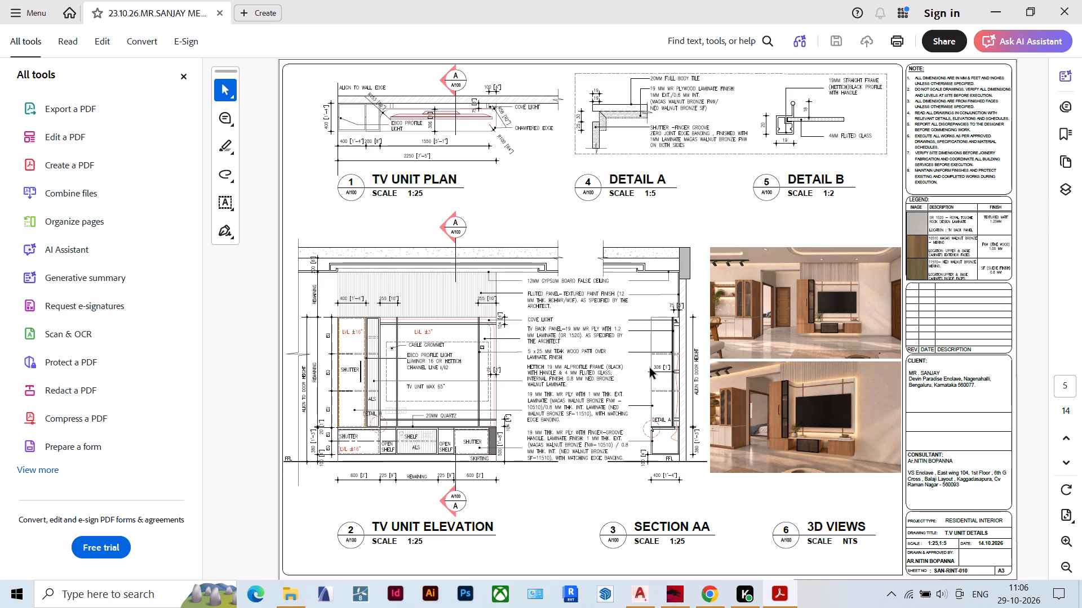
scroll(650, 368, down, 2)
scroll(650, 368, up, 1)
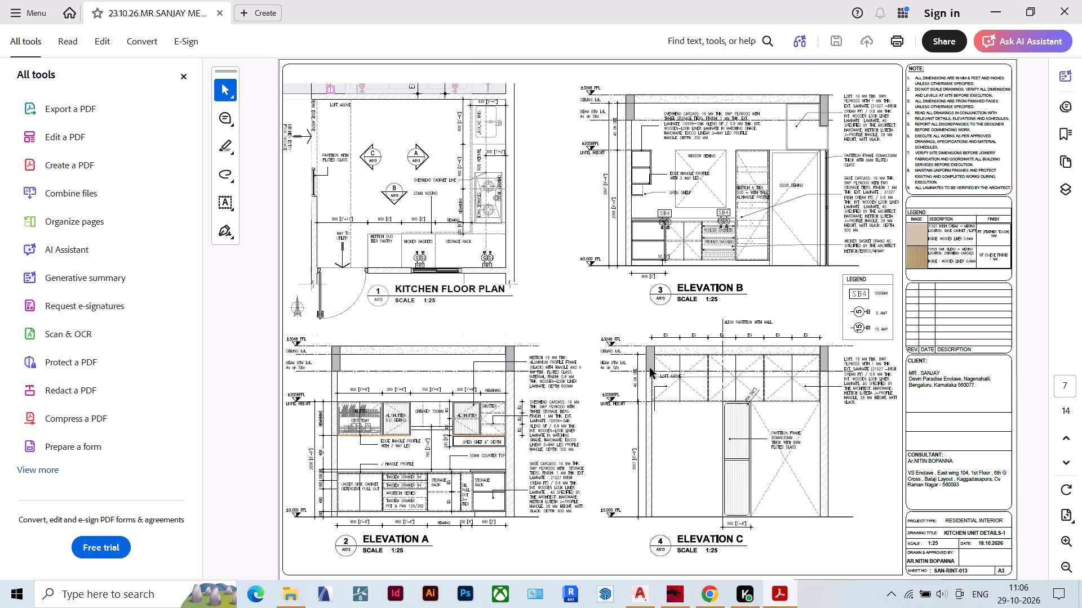
scroll(650, 368, down, 1)
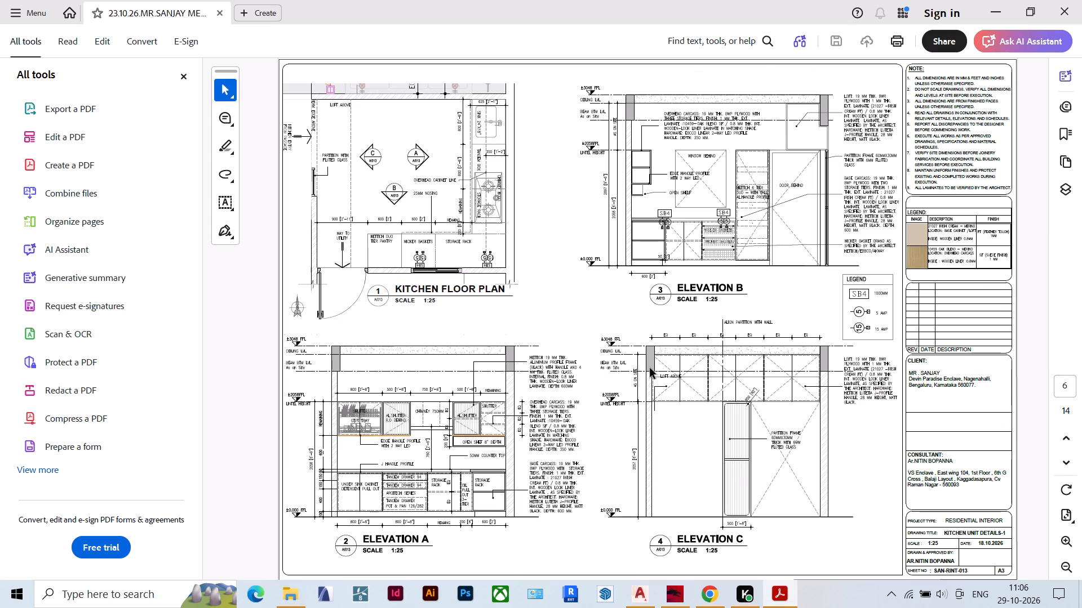
scroll(650, 368, down, 1)
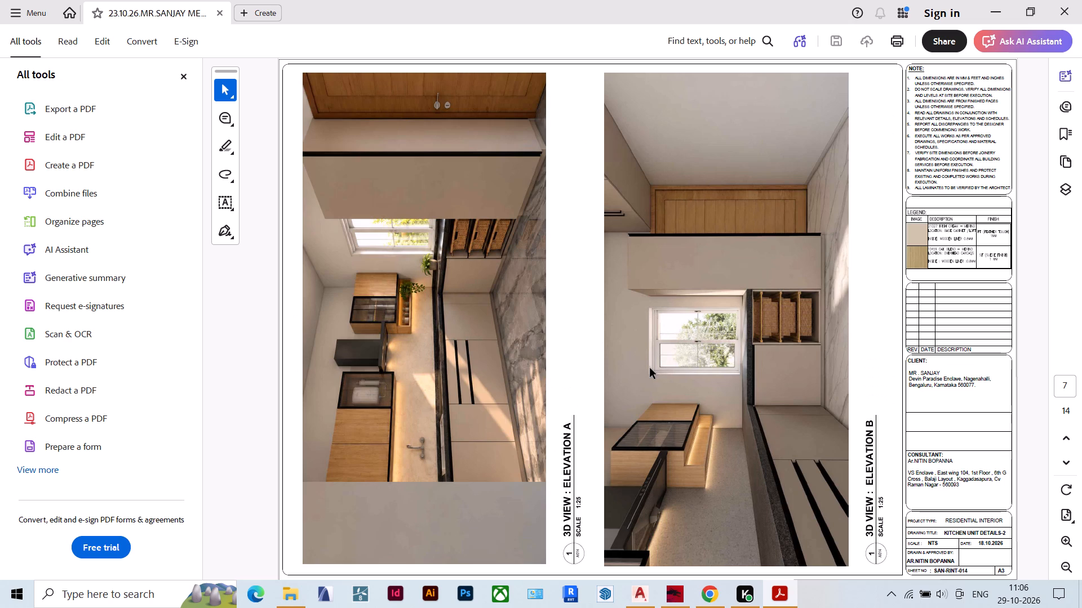
scroll(650, 368, down, 1)
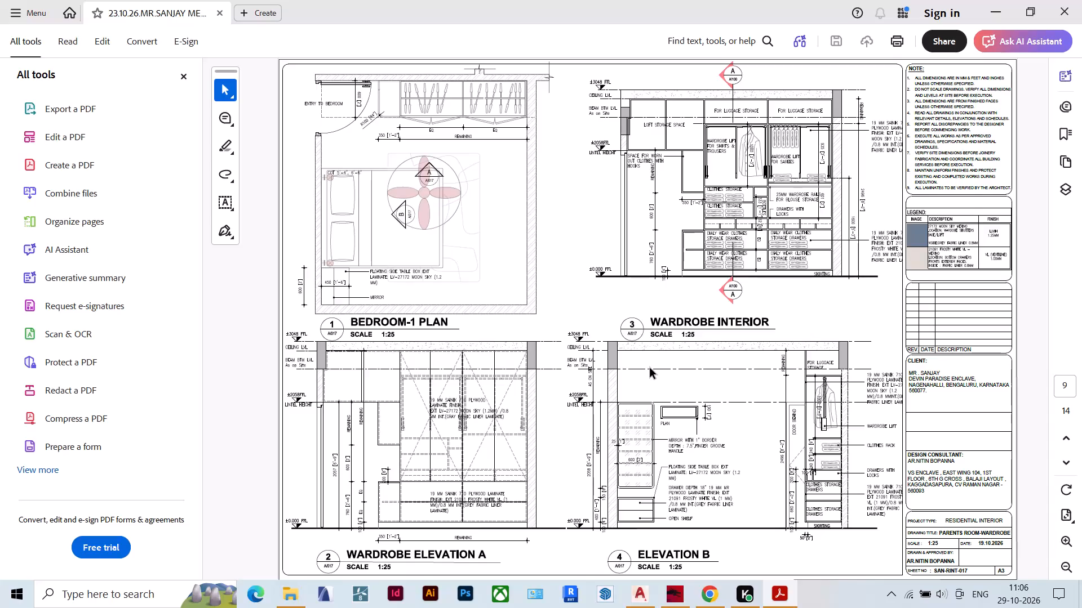
click(1079, 0)
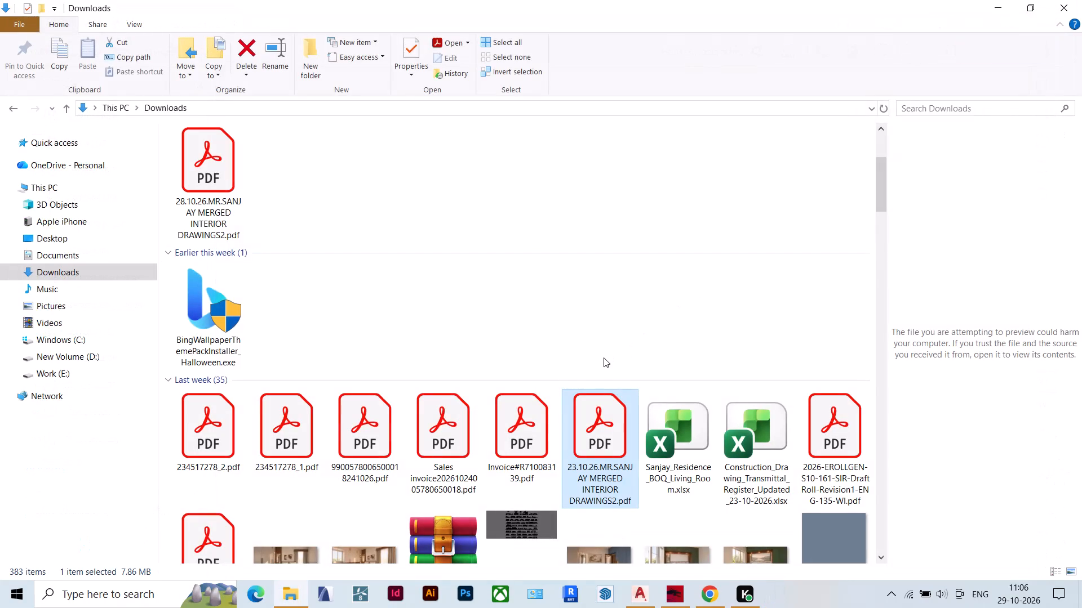
Delete the 23.10.26 MERGED INTERIOR DRAWINGS2 PDF from the Downloads folder.
click(246, 48)
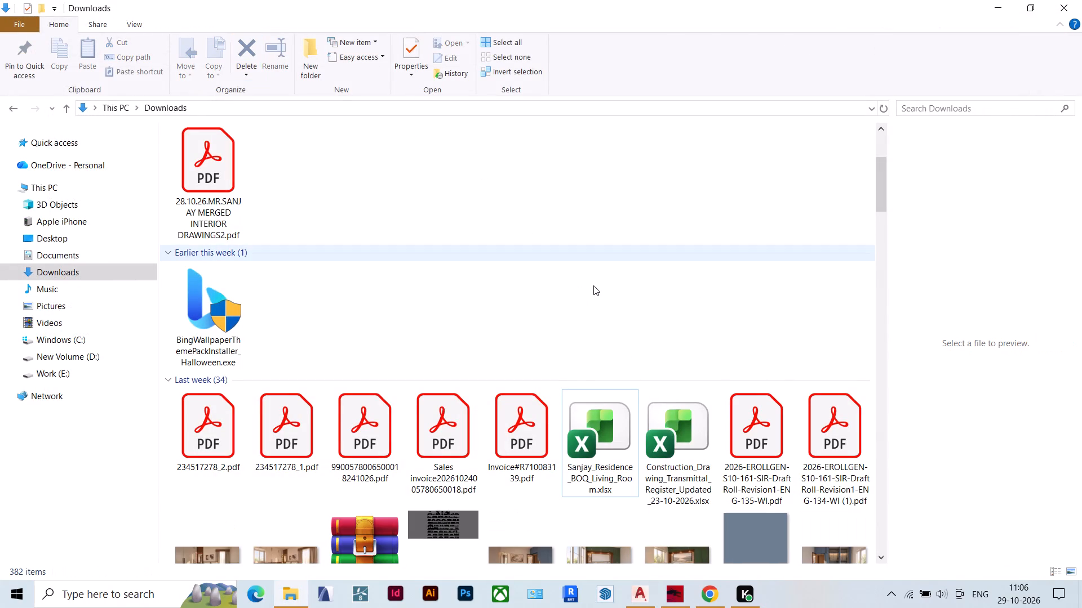
Switch to the iLovePDF merge page in Chrome and add SAN-RINT-COVER_PAGE.pdf as the first file.
click(707, 591)
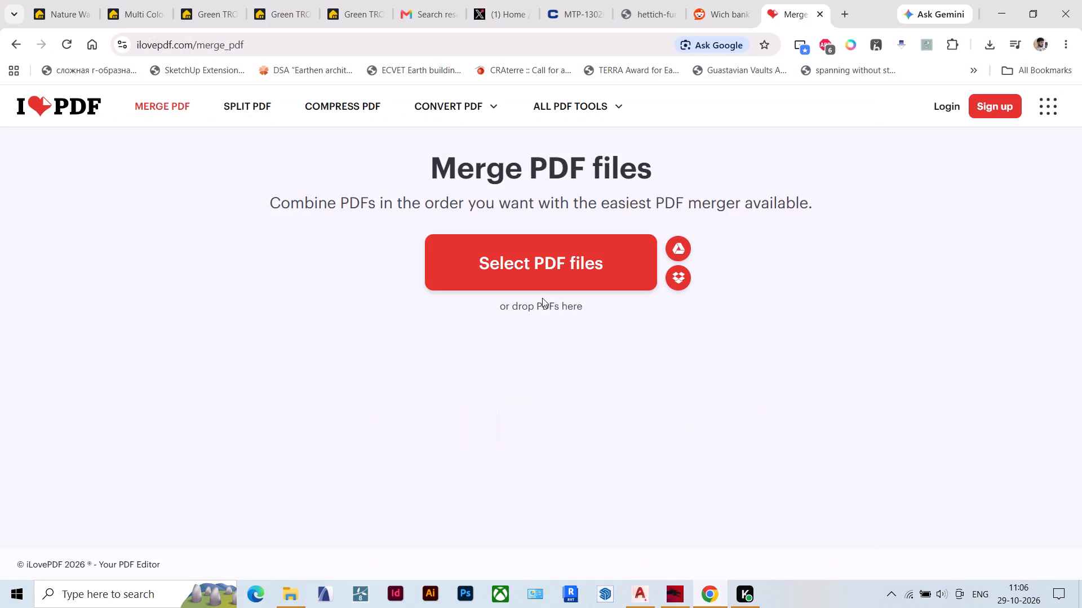
click(541, 276)
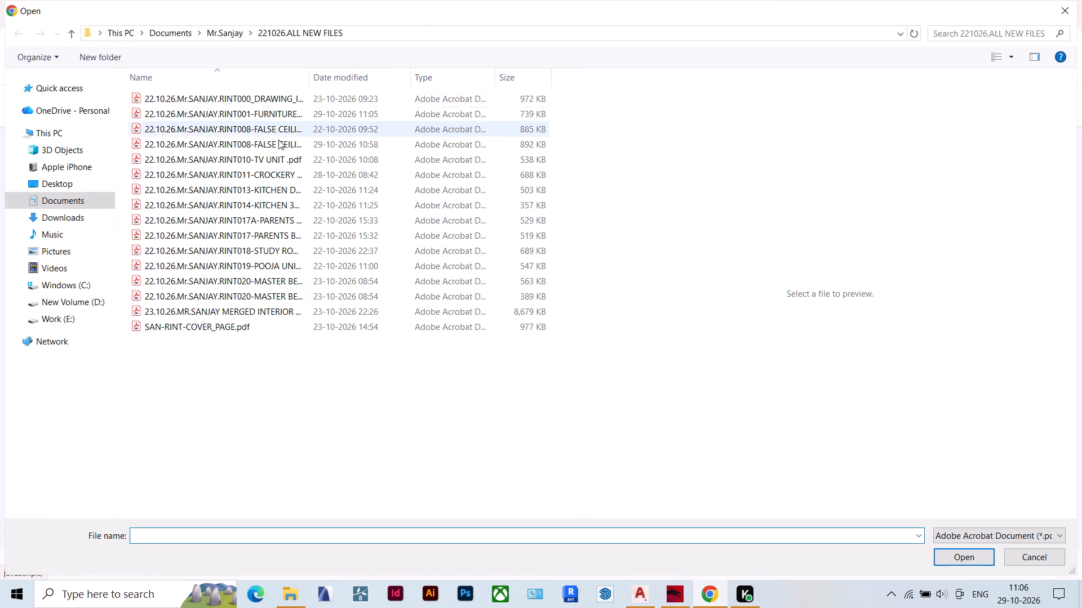
click(250, 328)
click(944, 558)
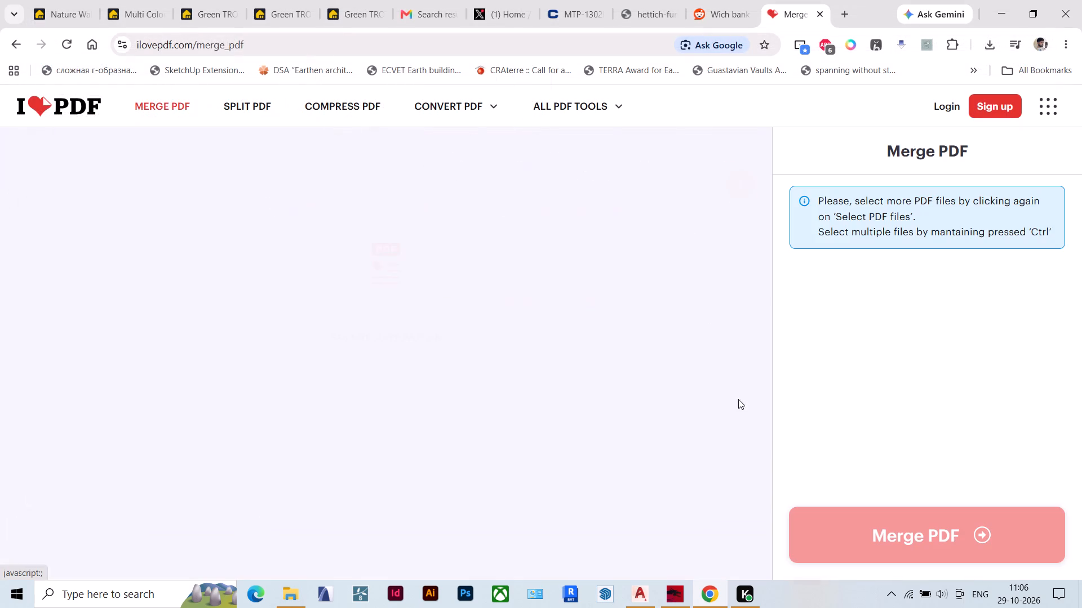
Add the RINT000, RINT001, RINT008-FALSE CEILING2, 010, 011, 013, 014, 017A, 018, 019 and both RINT020 PDFs from 221026.ALL NEW FILES to the merge.
click(743, 184)
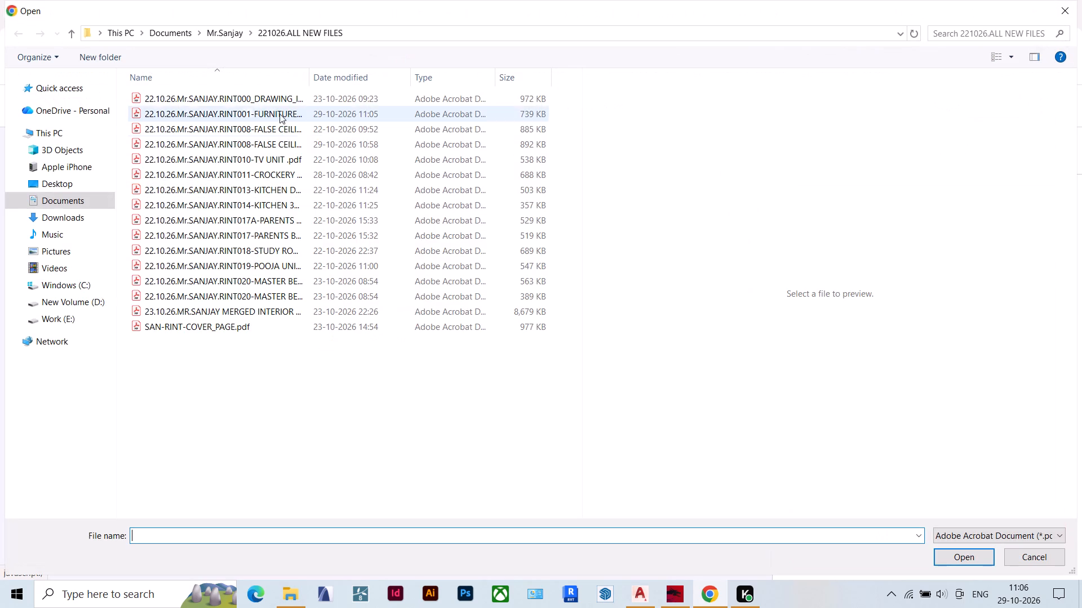
click(261, 103)
ctrl+click(269, 114)
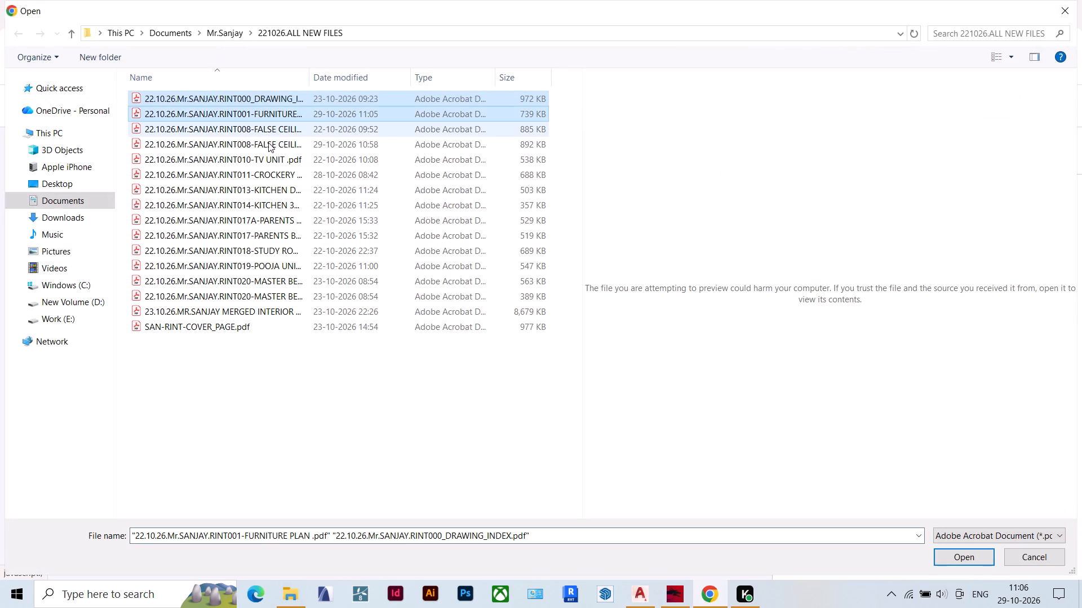
ctrl+click(268, 142)
ctrl+click(278, 160)
ctrl+click(263, 160)
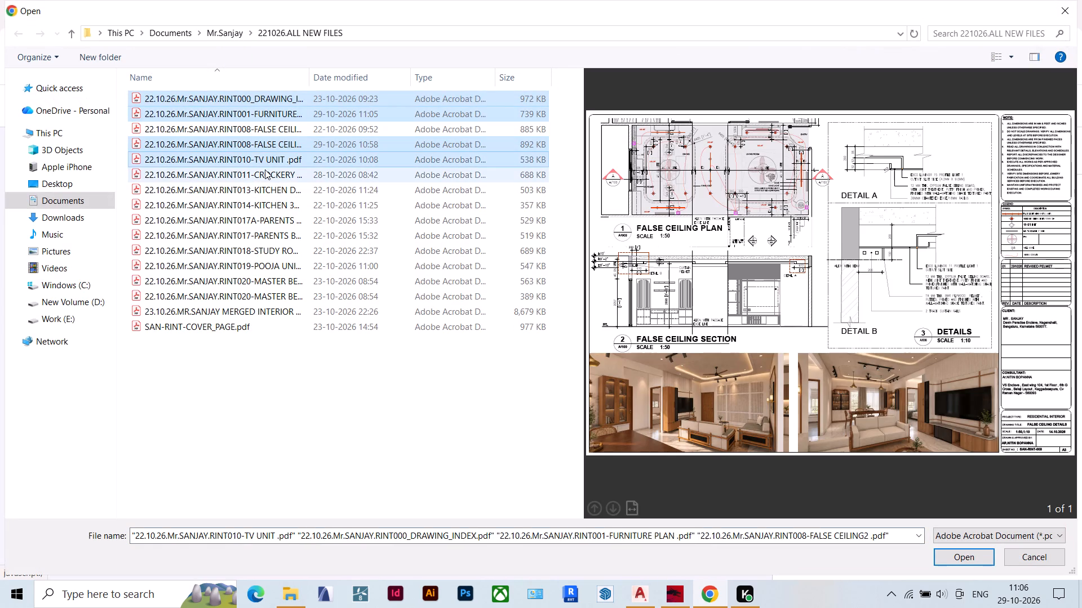
ctrl+click(265, 175)
ctrl+click(260, 168)
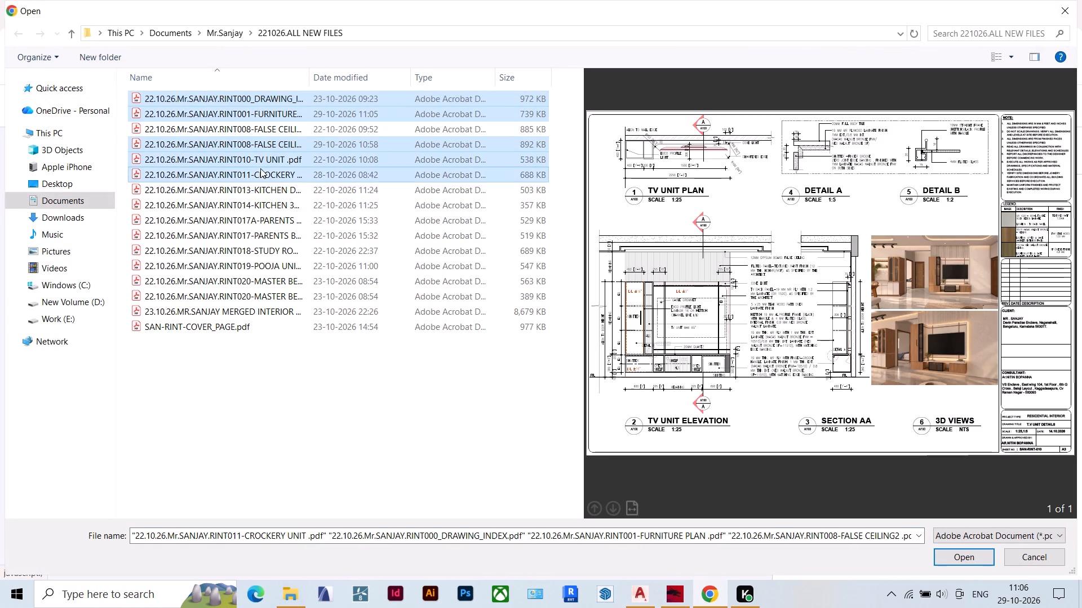
ctrl+click(274, 187)
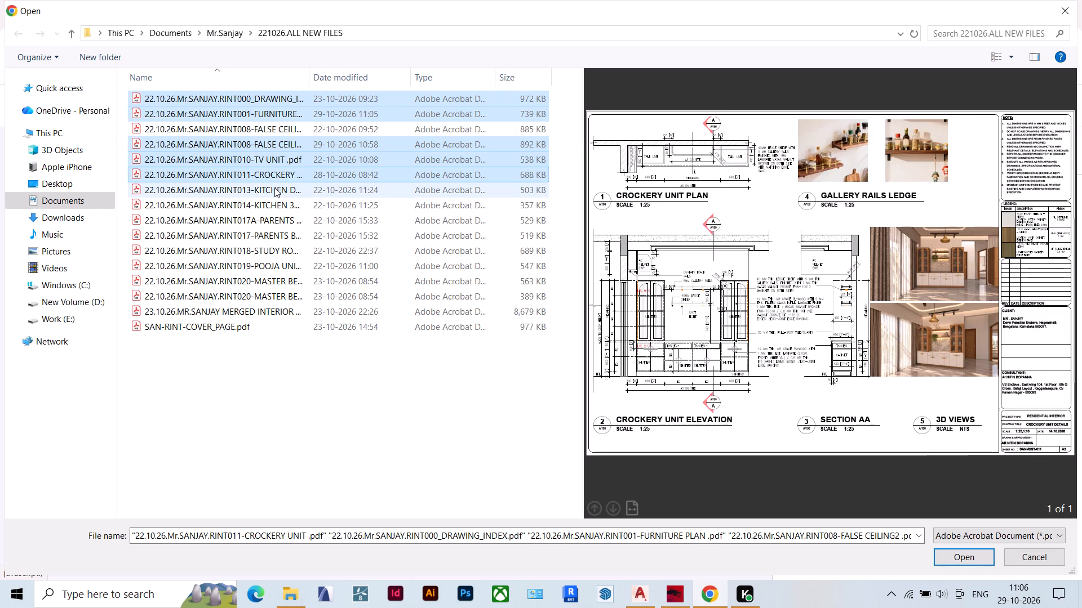
ctrl+click(272, 203)
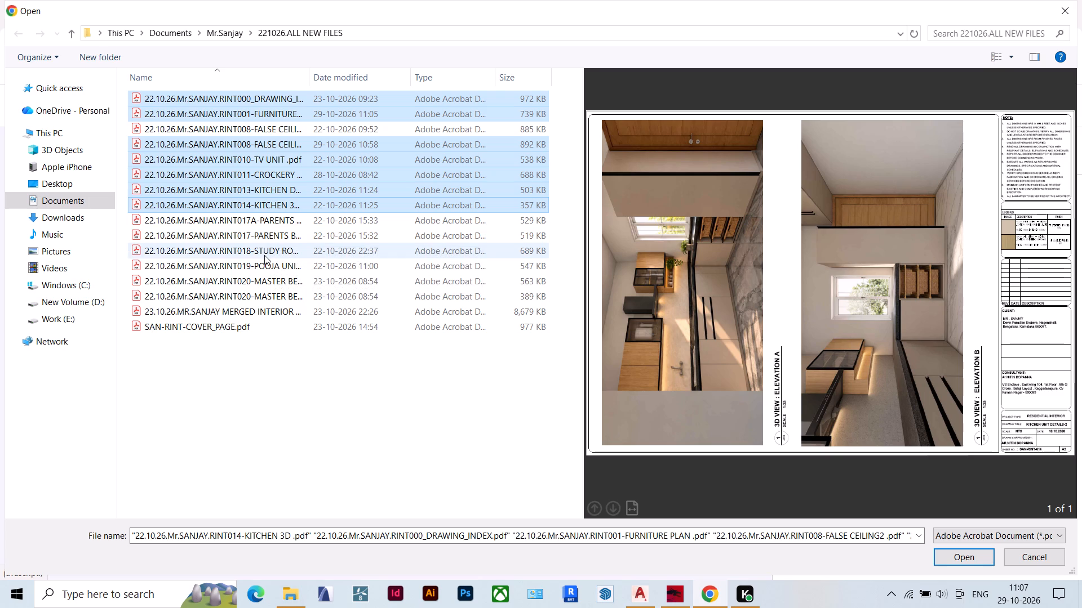
ctrl+click(268, 223)
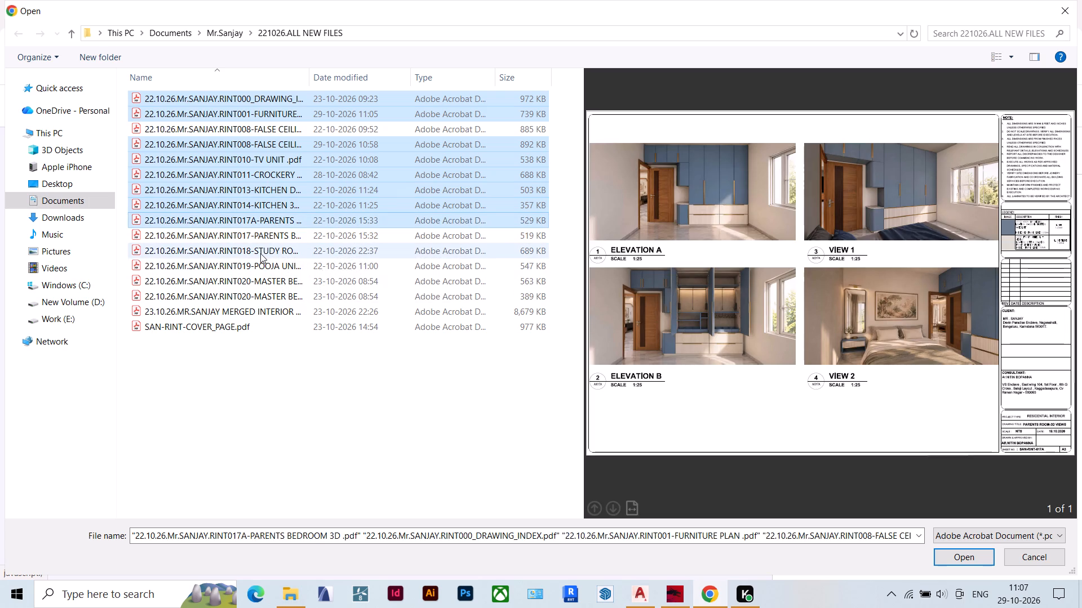
ctrl+click(260, 253)
ctrl+click(259, 265)
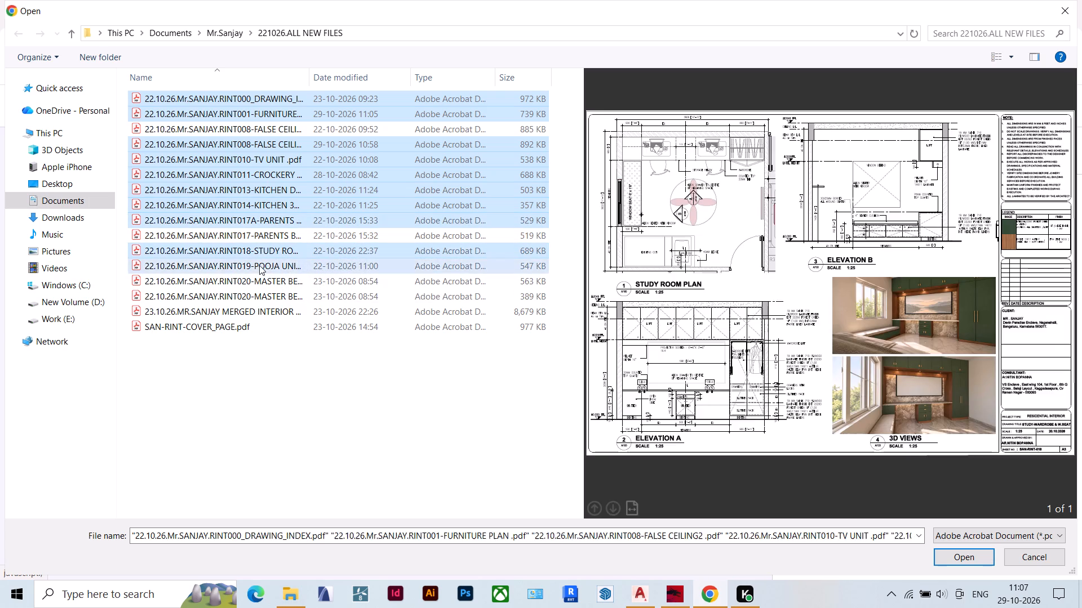
ctrl+click(268, 284)
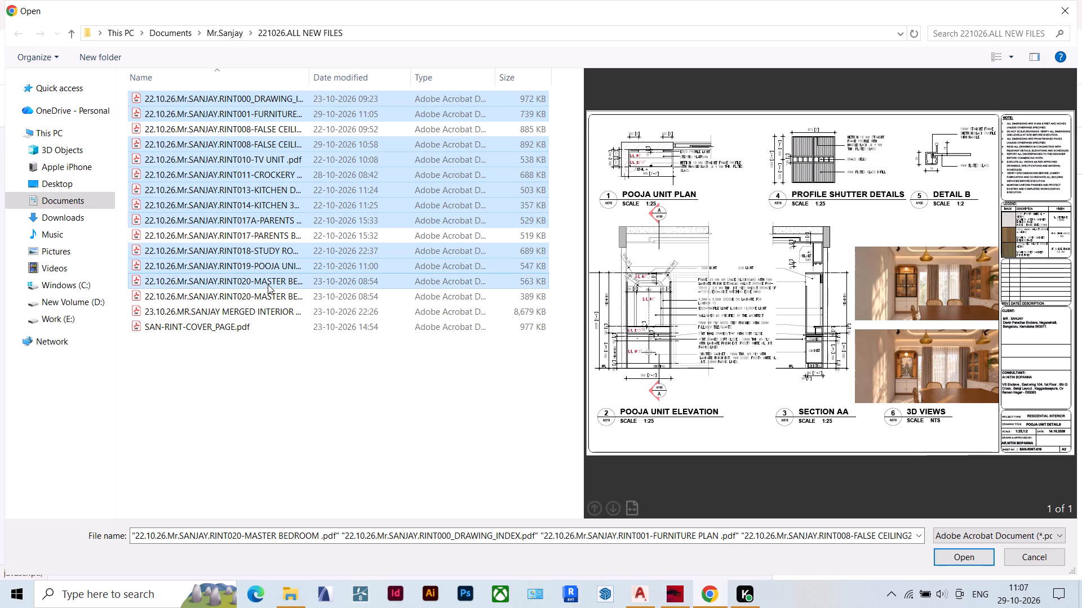
ctrl+click(275, 296)
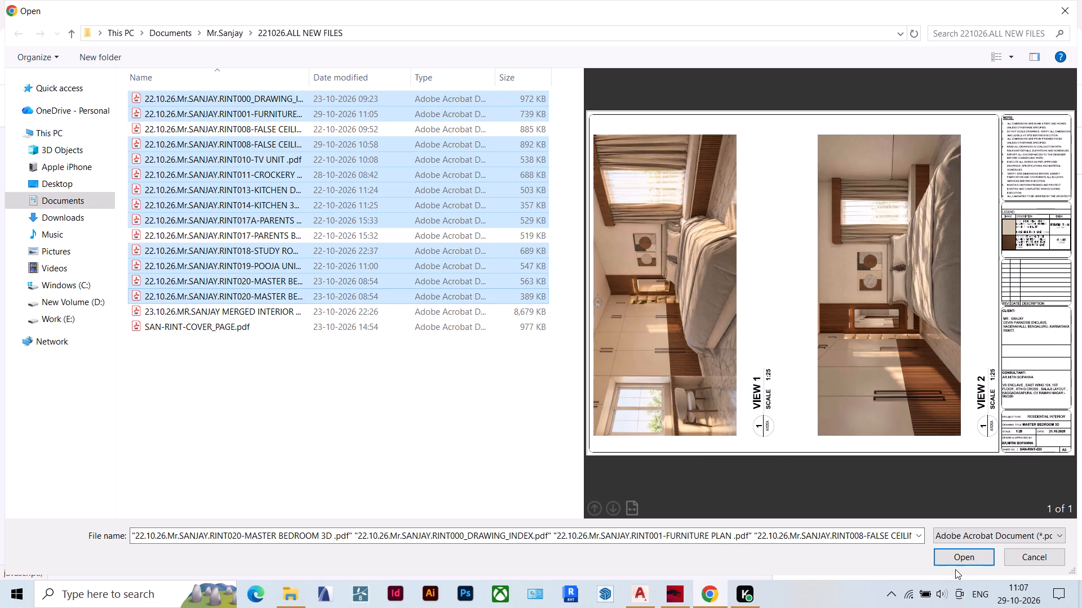
click(957, 562)
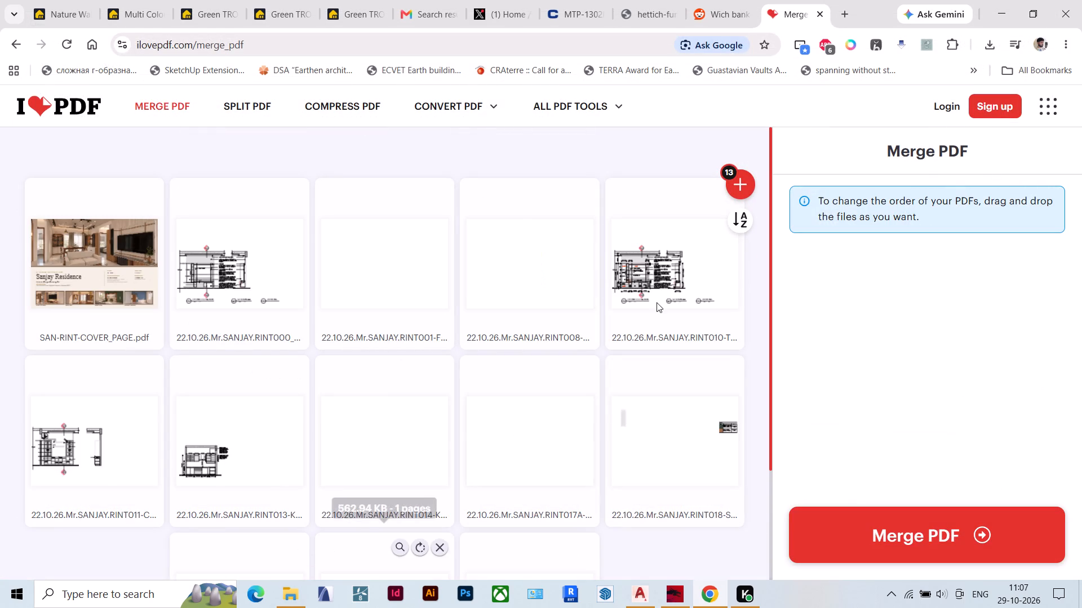
Add Sanjay Interior Floor plan 01-PARENTS BEDROOM.pdf from the Desktop to the merge list.
click(731, 182)
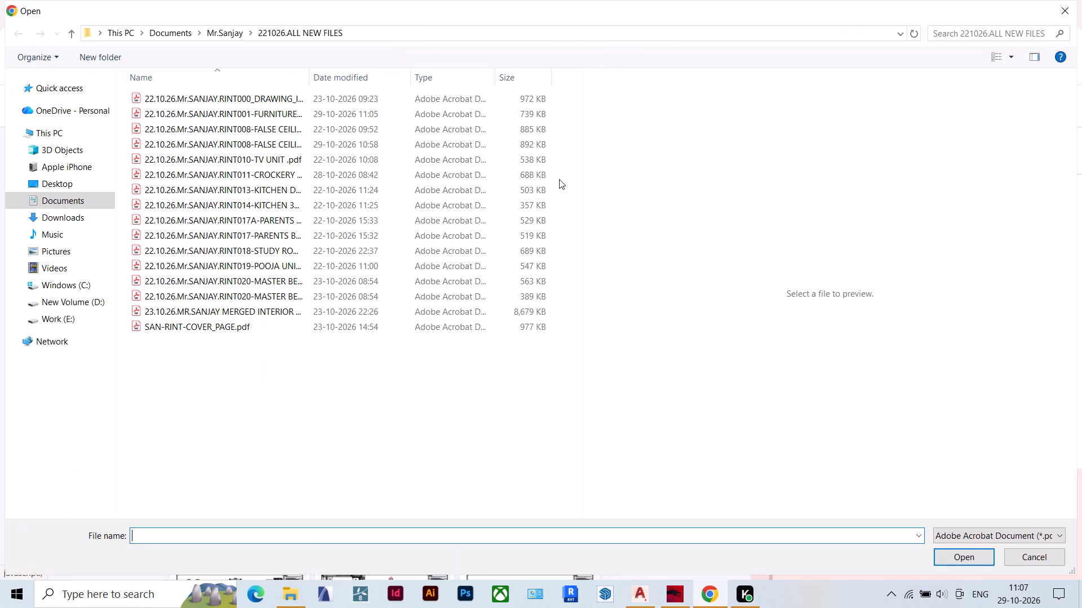
click(67, 180)
scroll(403, 280, down, 3)
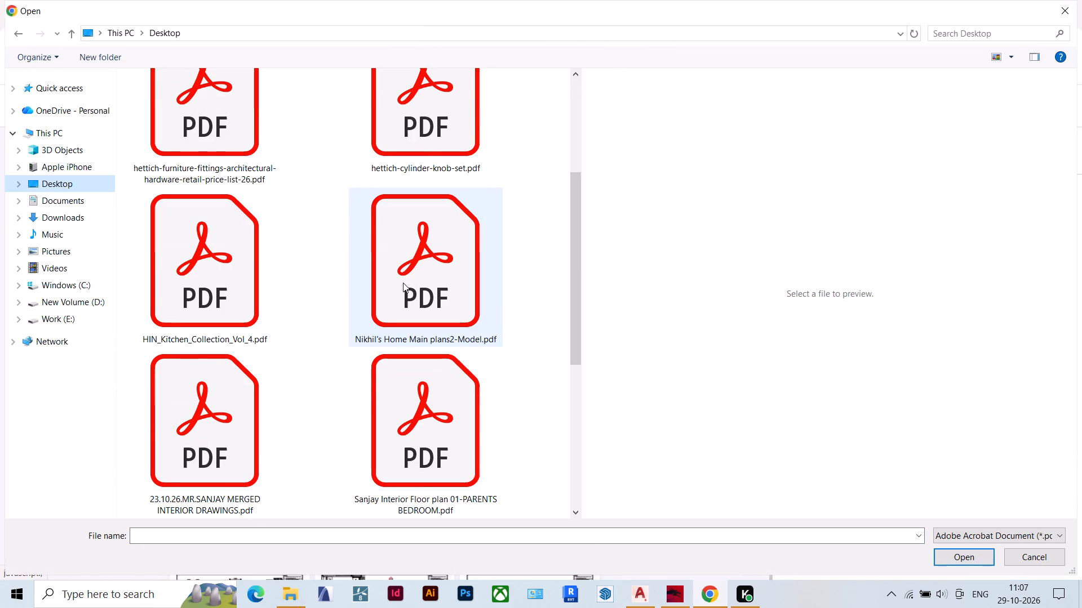
scroll(427, 345, down, 3)
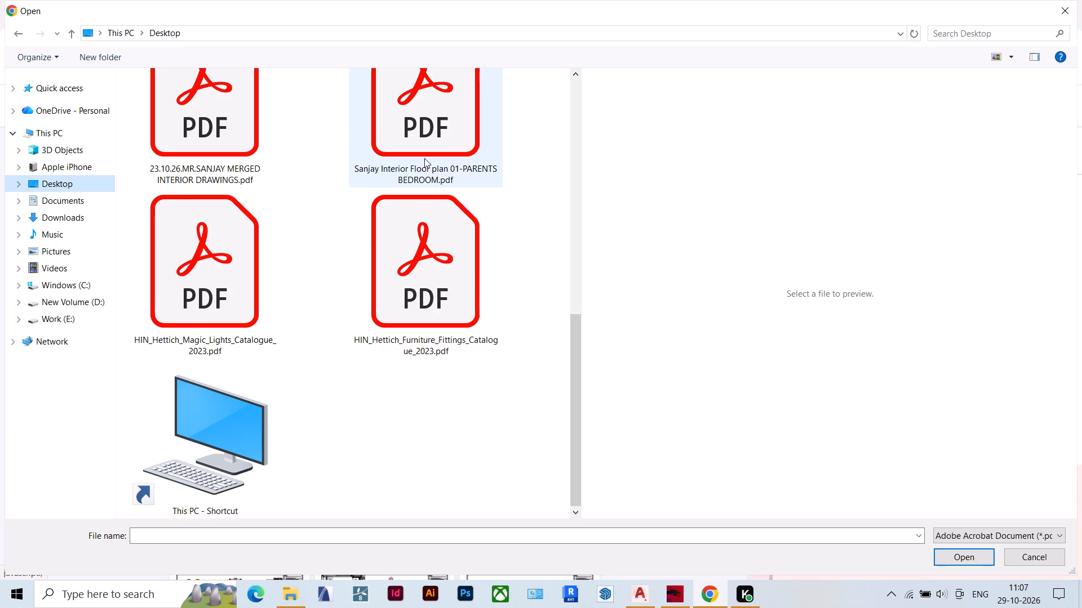
click(424, 158)
click(964, 560)
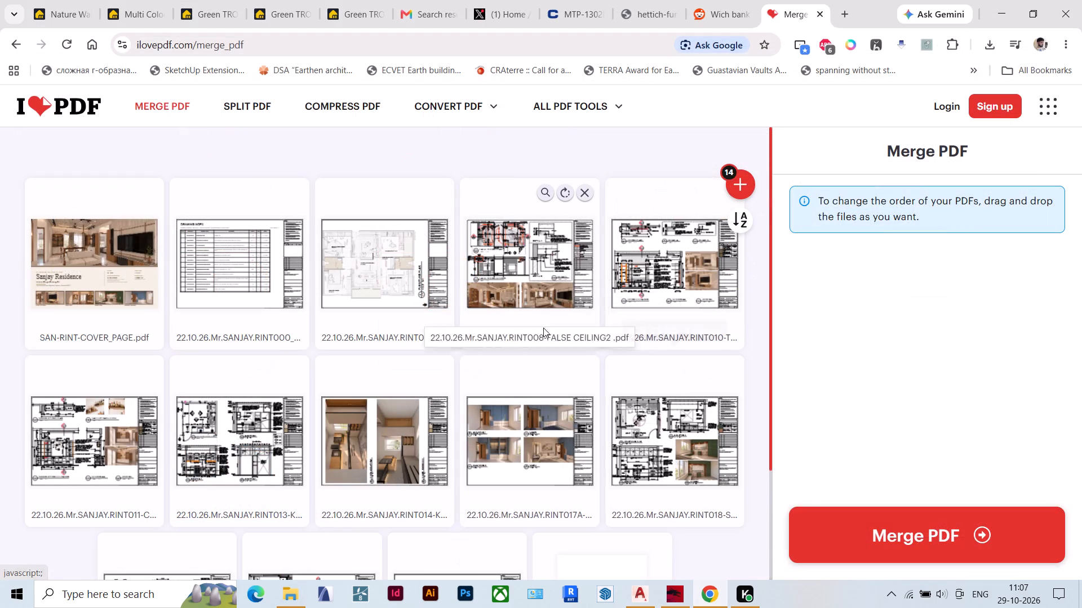
Move the parents' bedroom floor plan sheet between the RINT014 kitchen 3D sheet and the RINT017A sheet.
scroll(538, 353, down, 2)
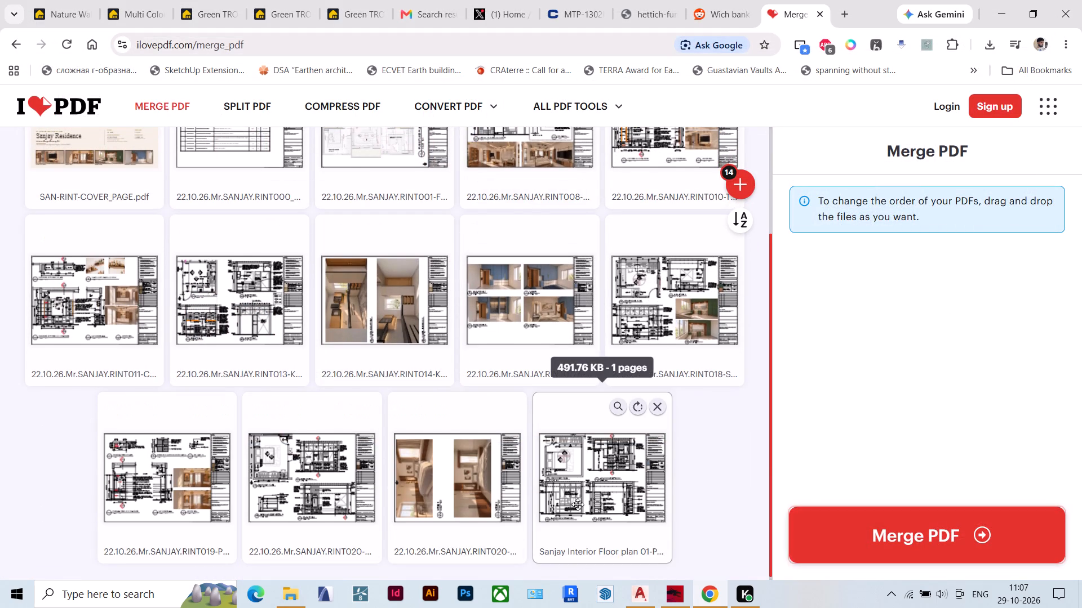
drag(575, 511, 484, 351)
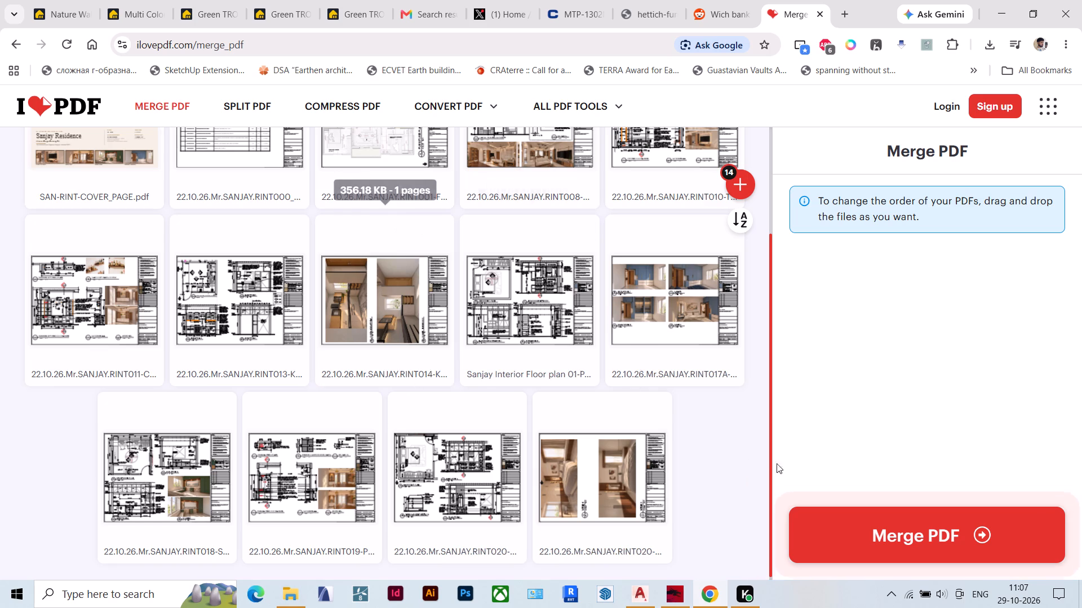
Merge the ordered PDFs, download the result and open ilovepdf_merged.pdf in Acrobat.
scroll(555, 380, up, 2)
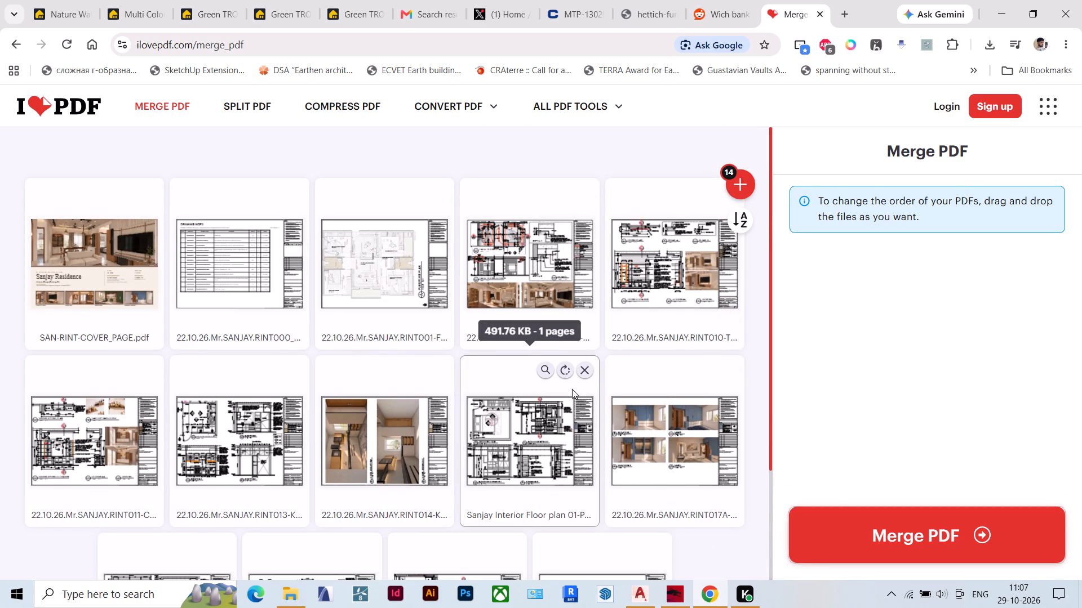
click(904, 541)
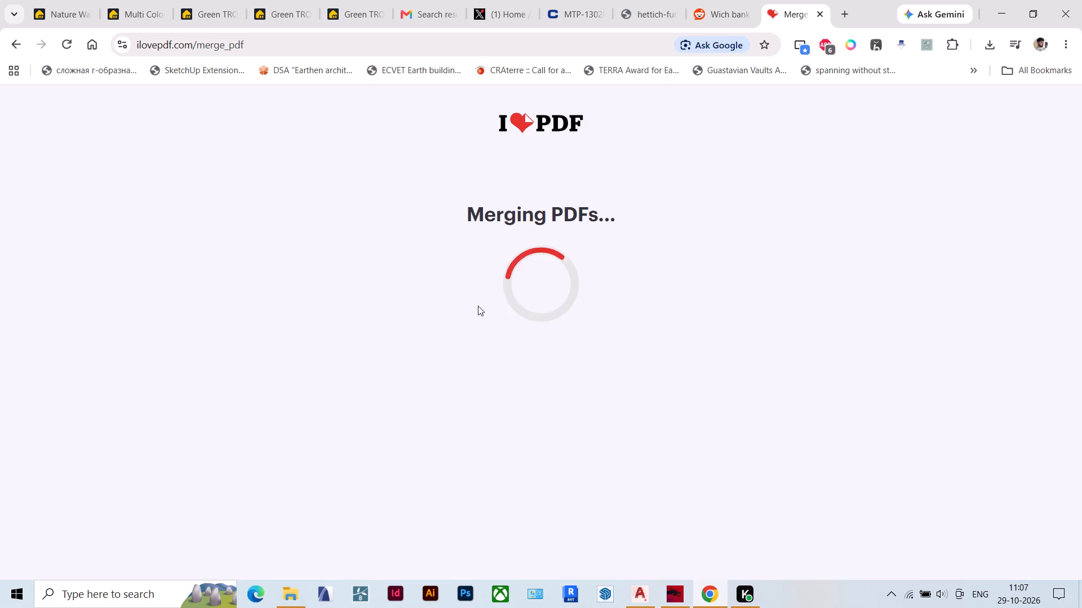
click(489, 220)
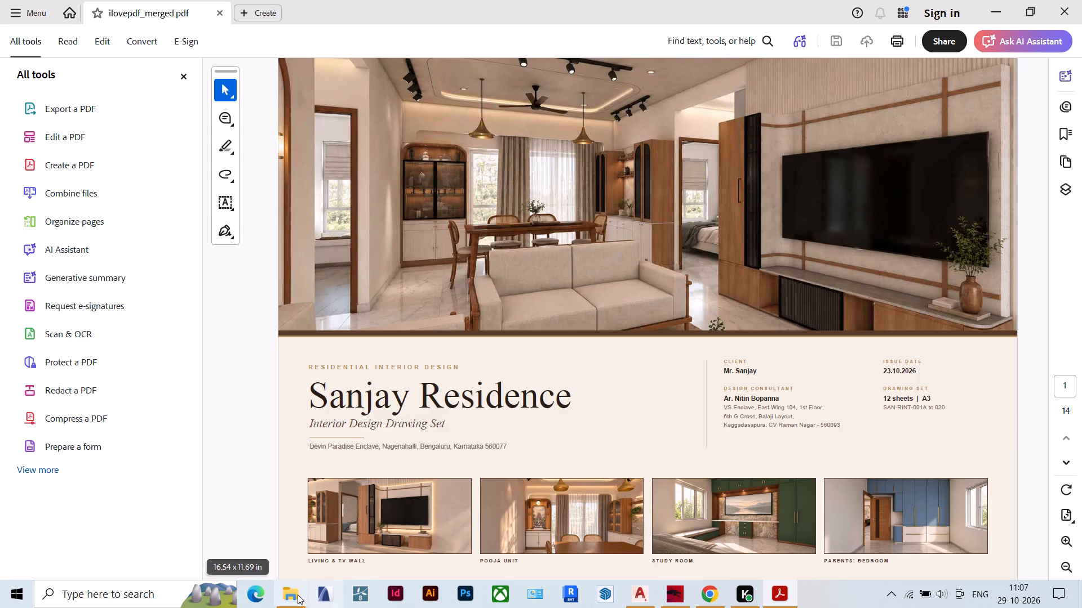
Switch to the Downloads folder and copy the name of the existing 28.10.26 MERGED INTERIOR DRAWINGS2 PDF without renaming it.
click(293, 594)
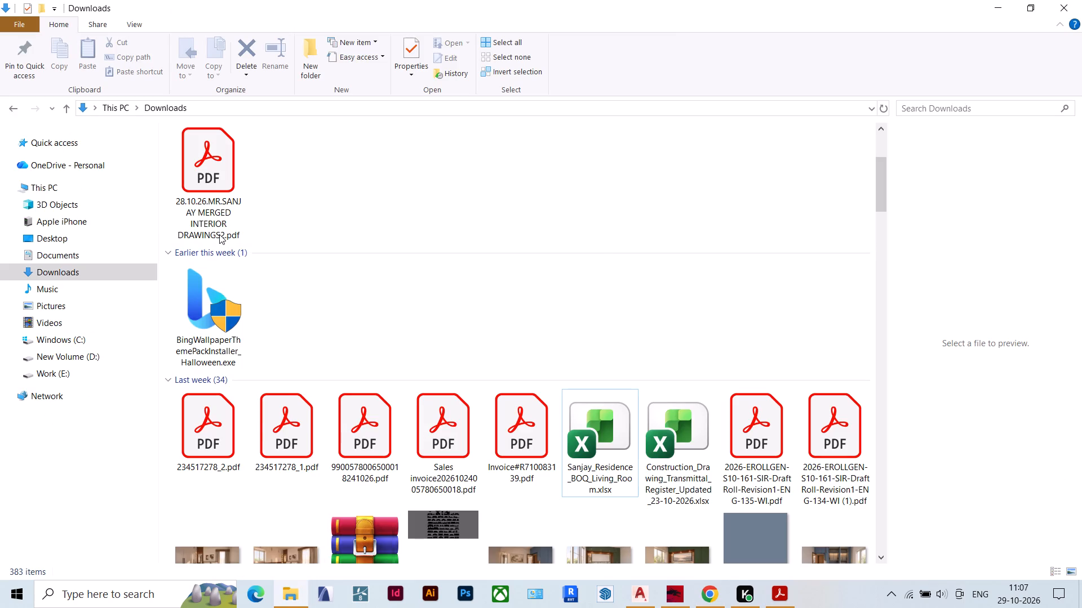
right_click(219, 234)
click(280, 550)
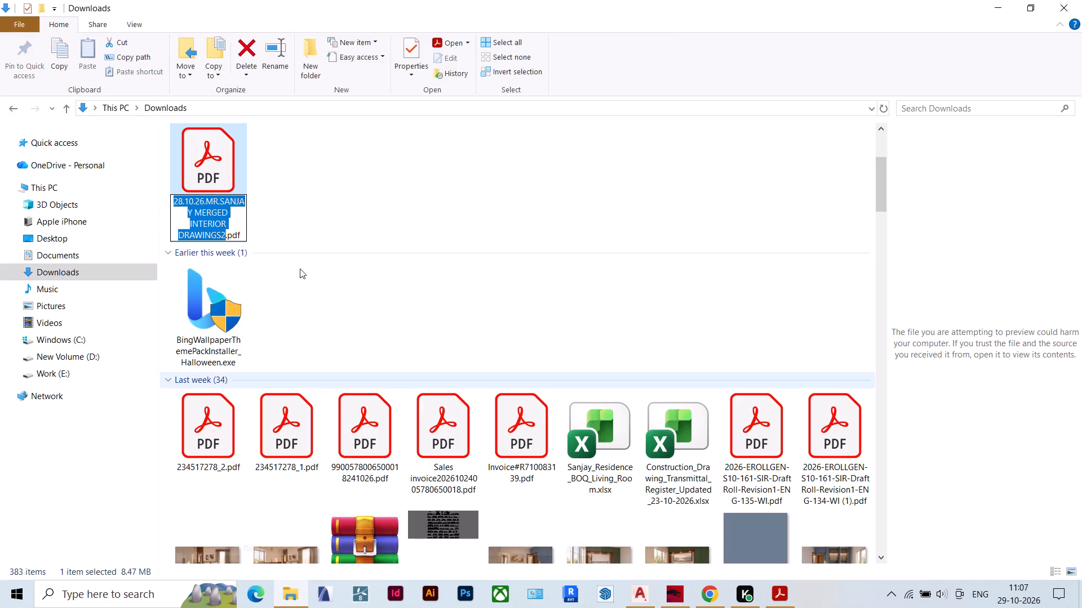
key(ctrl+c)
click(362, 179)
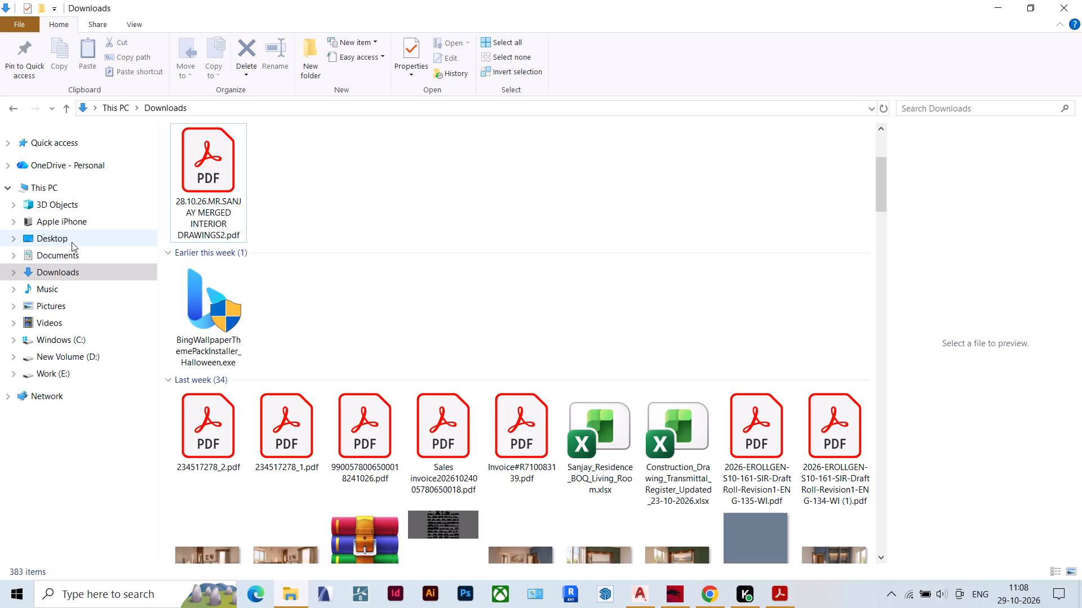
Try to rename ilovepdf_merged.pdf in Downloads to the copied name 28.10.26.MR.SANJAY MERGED INTERIOR DRAWINGS2.
click(76, 273)
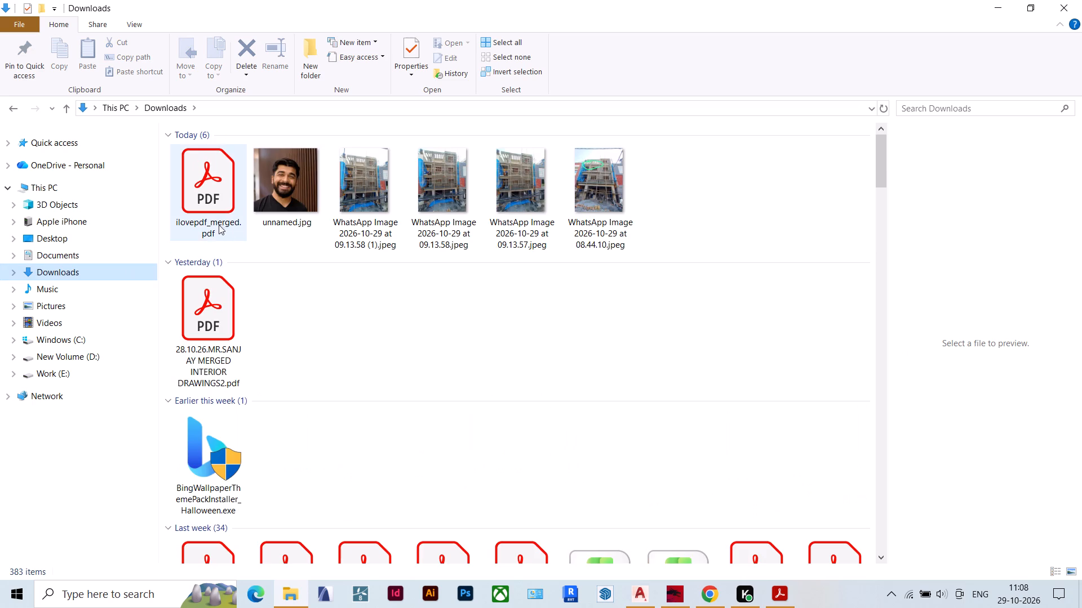
click(208, 232)
right_click(208, 232)
click(311, 547)
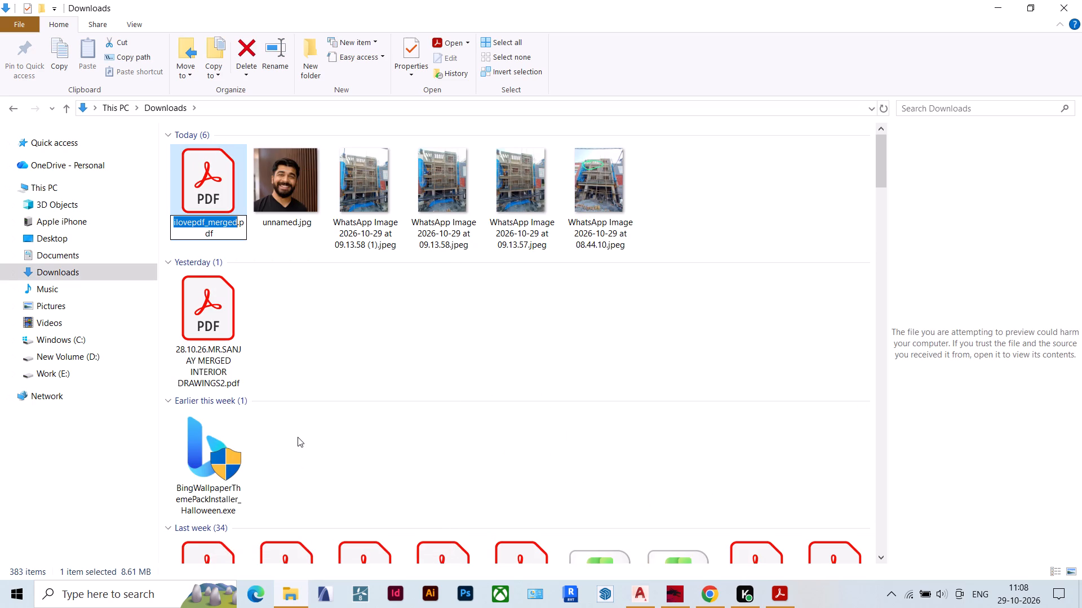
key(ctrl+v)
click(318, 291)
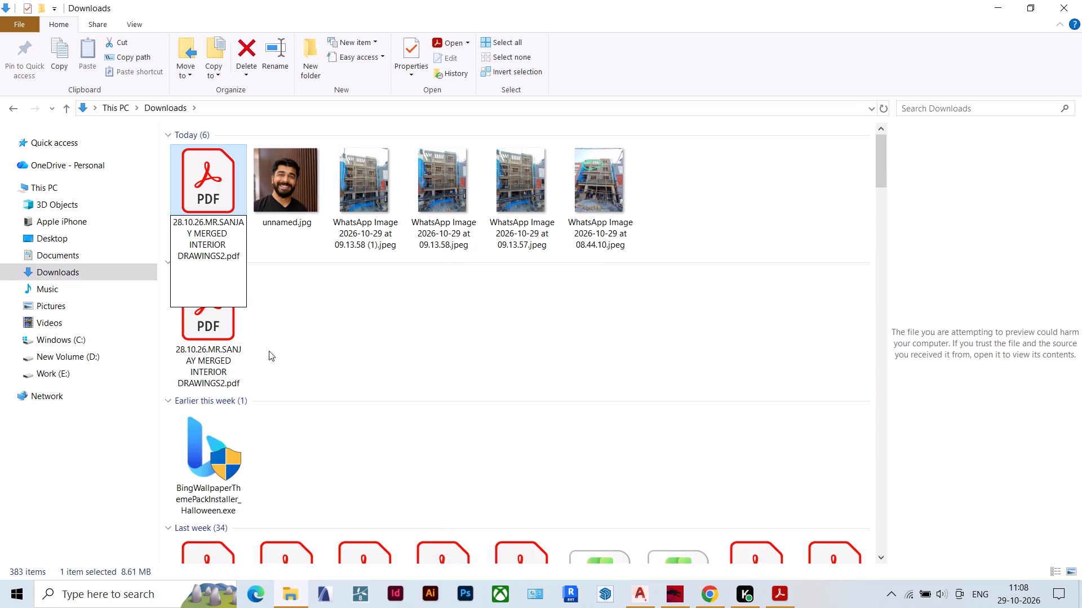
click(598, 364)
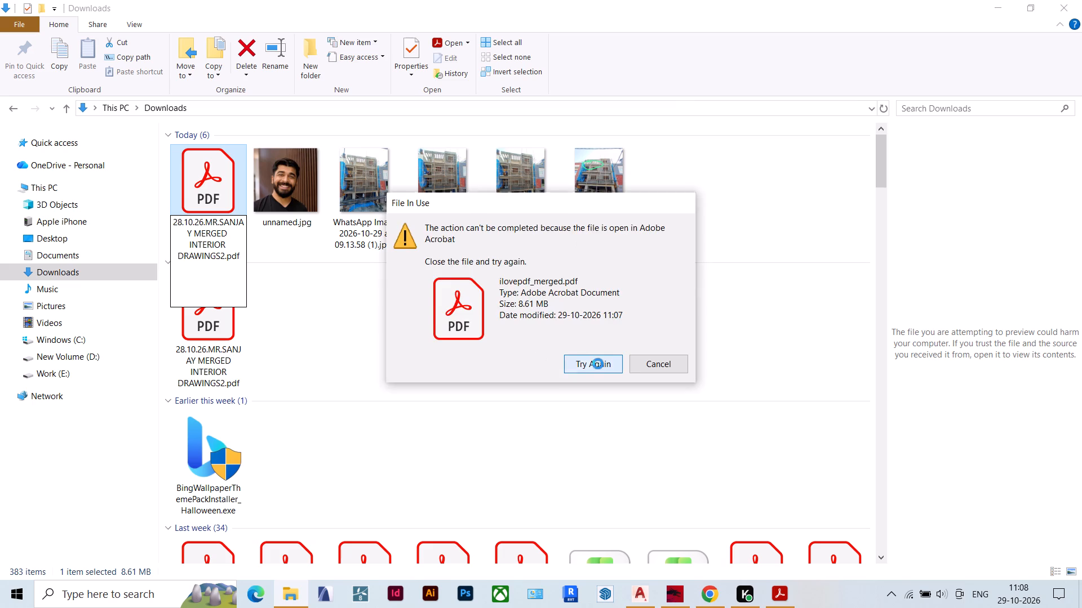
Close ilovepdf_merged.pdf in Acrobat without saving changes so that the file is released.
click(788, 607)
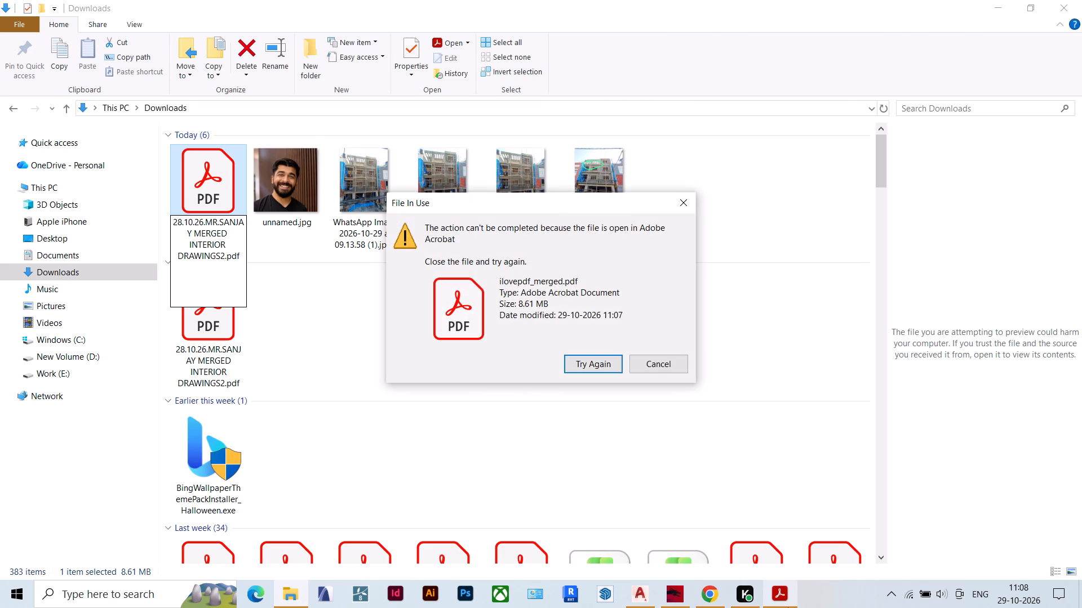
click(1067, 13)
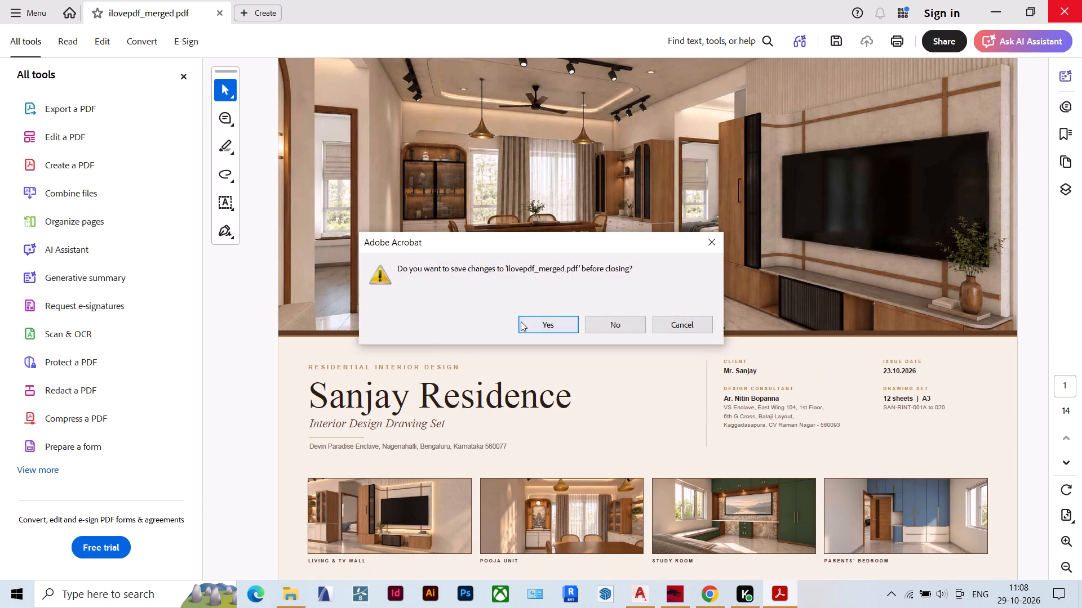
click(521, 321)
click(840, 88)
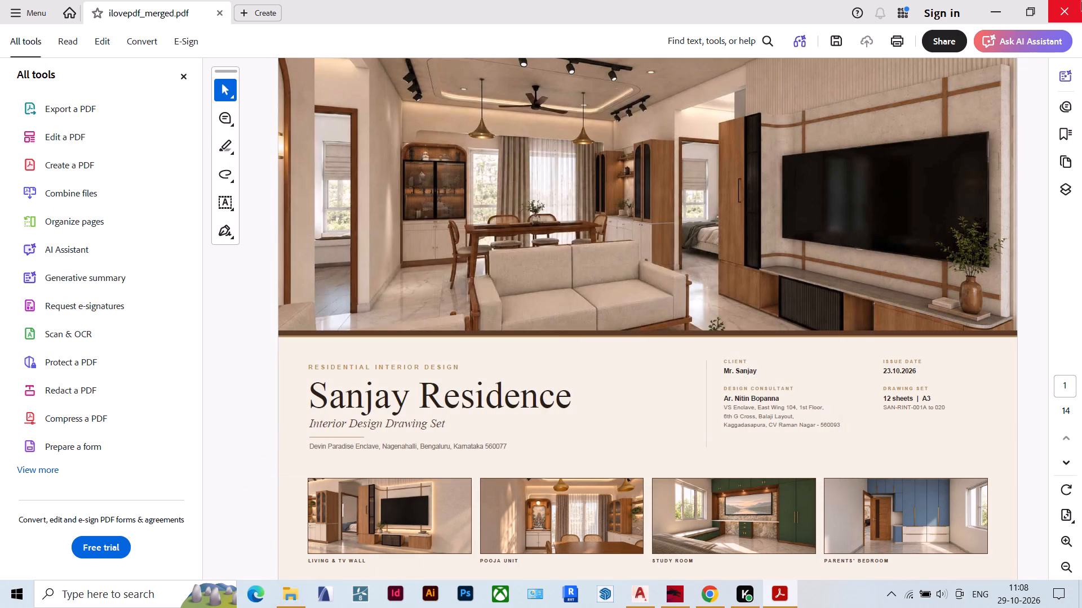
click(1081, 2)
click(627, 327)
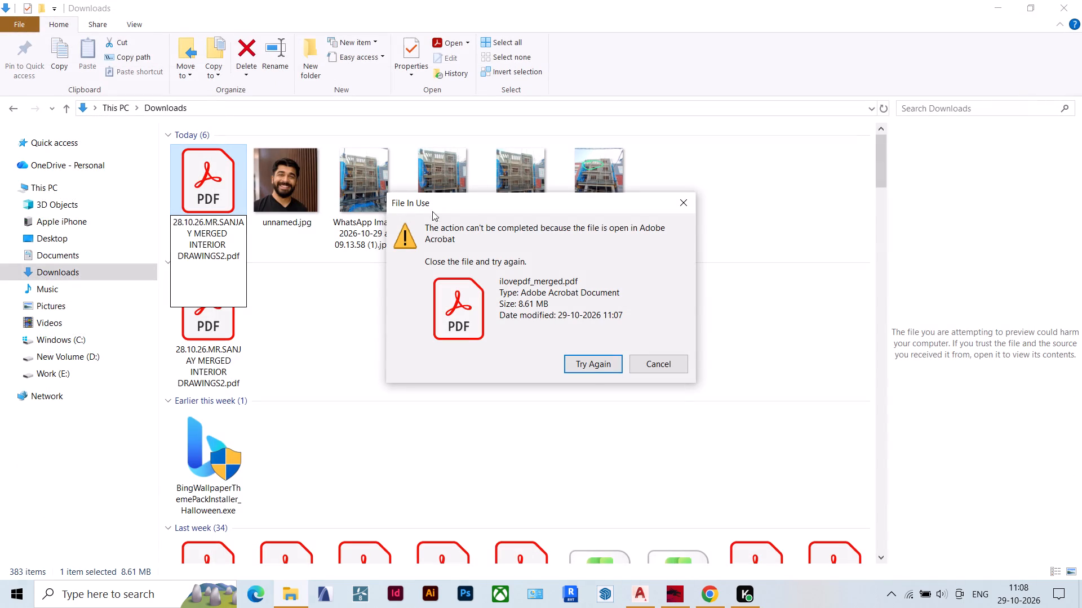
Retry the pending rename and accept the suggested name 28.10.26.MR.SANJAY MERGED INTERIOR DRAWINGS2 (2).pdf.
click(589, 363)
click(572, 381)
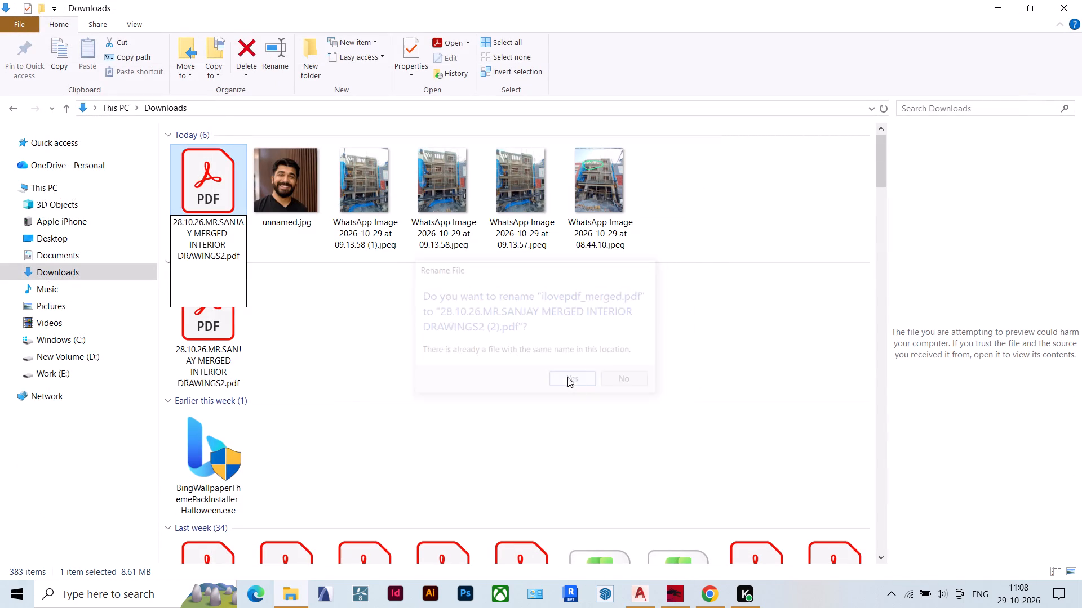
Delete yesterday's 28.10.26 MERGED INTERIOR DRAWINGS2 PDF from the Downloads folder.
click(216, 364)
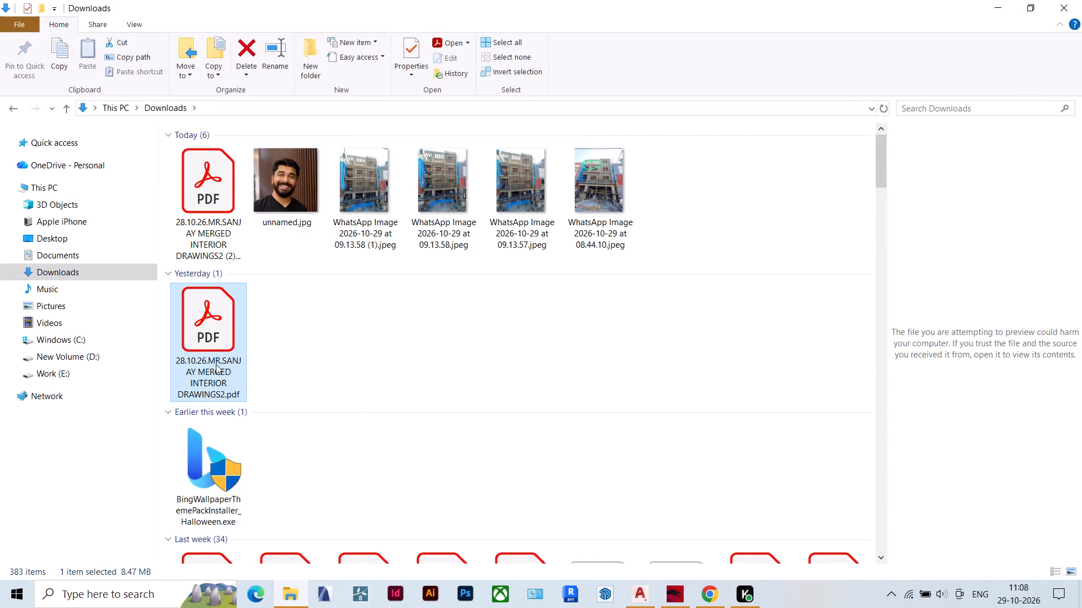
click(242, 52)
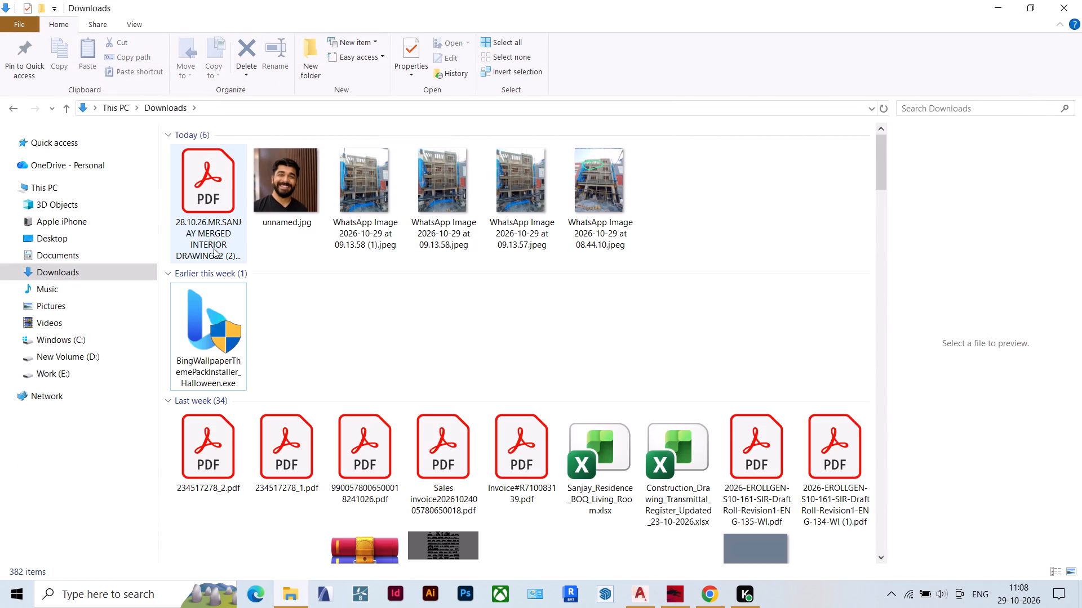
Undo the deletion of yesterday's 28.10.26 merged interior drawings PDF in the Downloads folder.
key(ctrl+z)
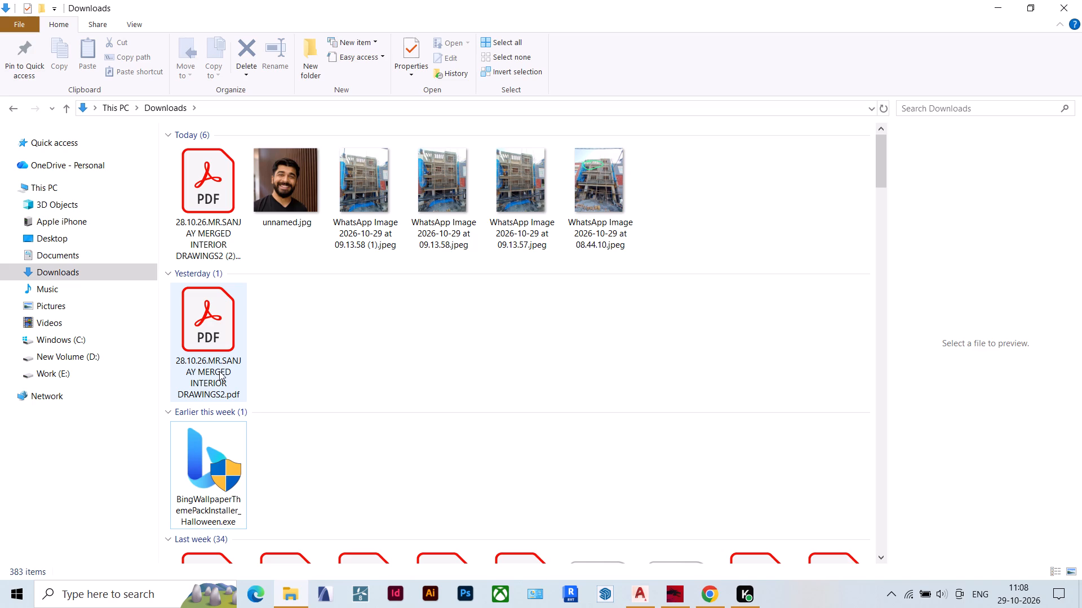
Pick up both 28.10.26 MERGED INTERIOR DRAWINGS2 PDFs from Downloads for pasting into the 221026.ALL NEW FILES folder.
click(219, 372)
ctrl+click(201, 216)
right_click(201, 218)
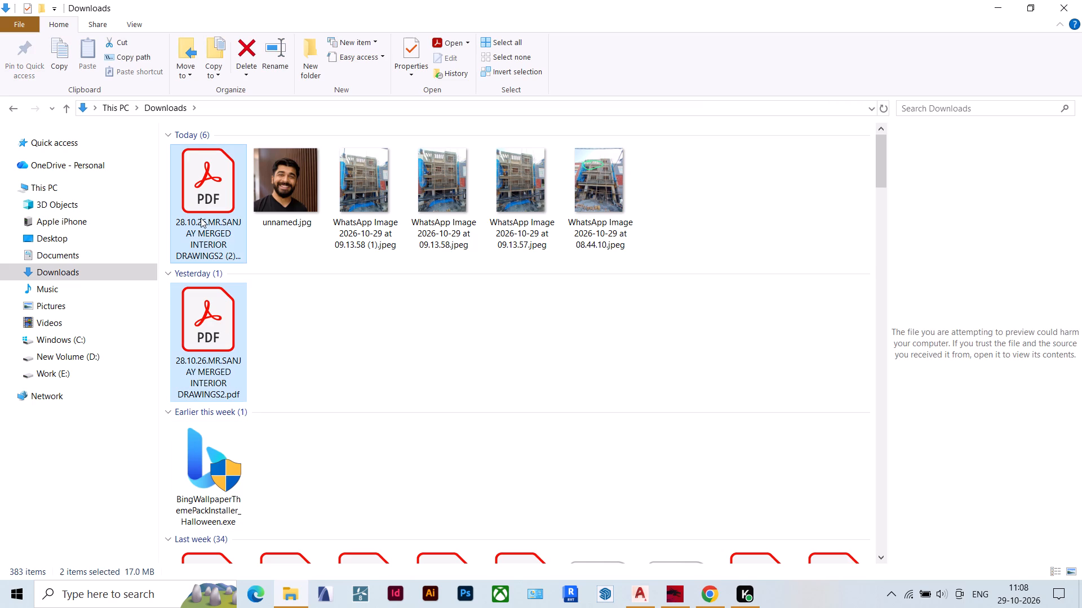
click(240, 464)
click(85, 144)
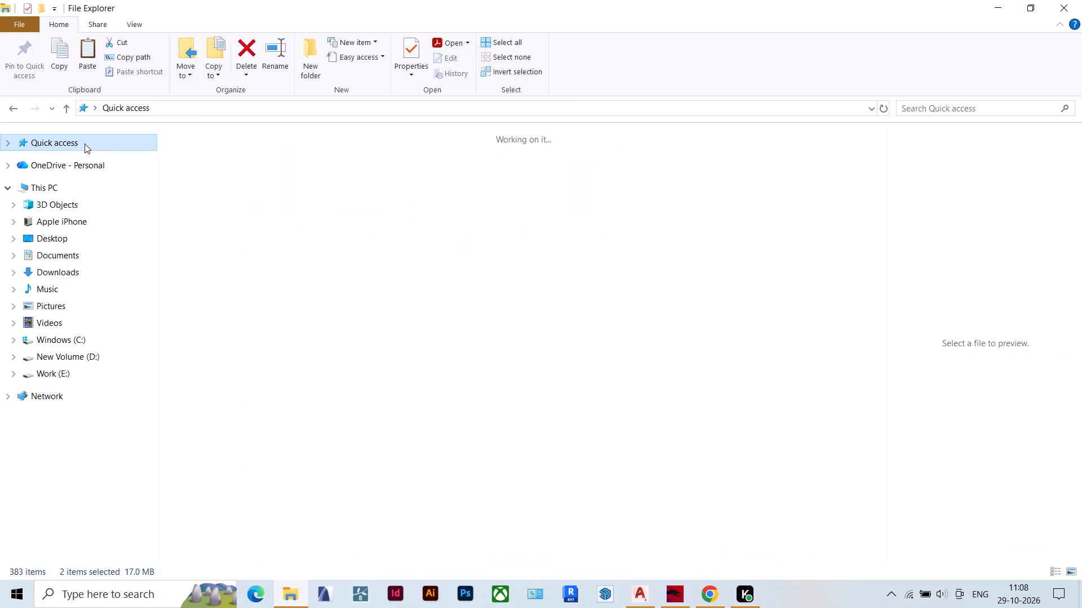
double_click(232, 187)
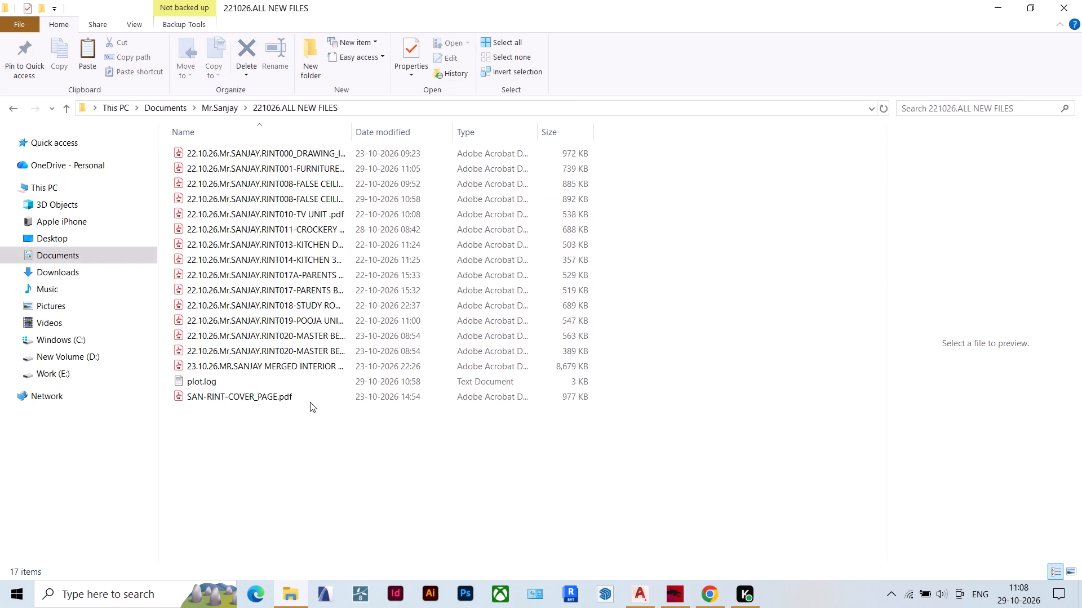
Open the 23.10.26 merged interior PDF in 221026.ALL NEW FILES, review its sheets and close it.
click(289, 368)
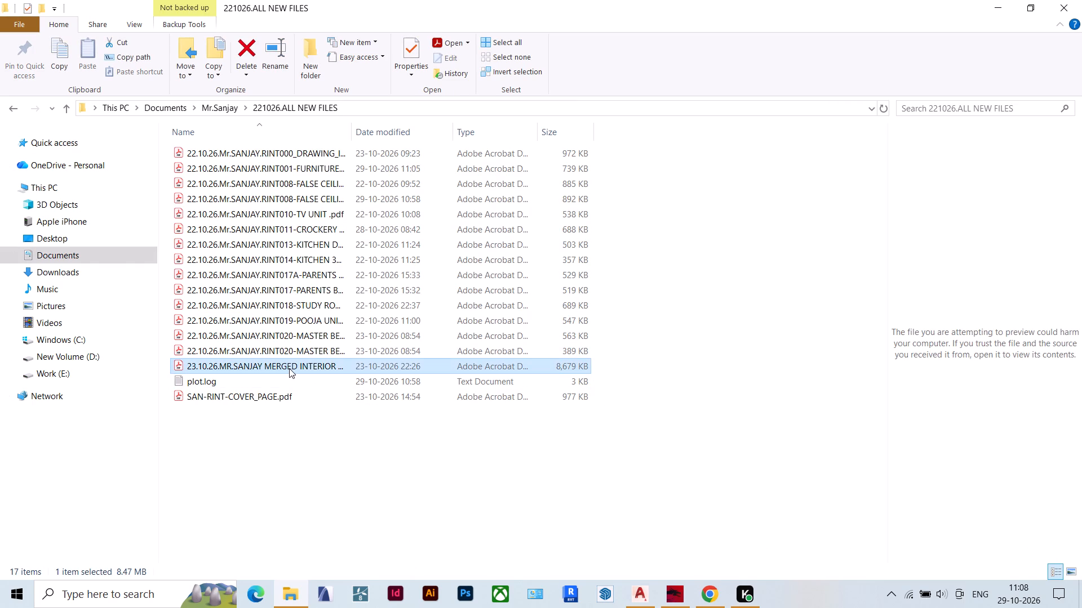
double_click(289, 368)
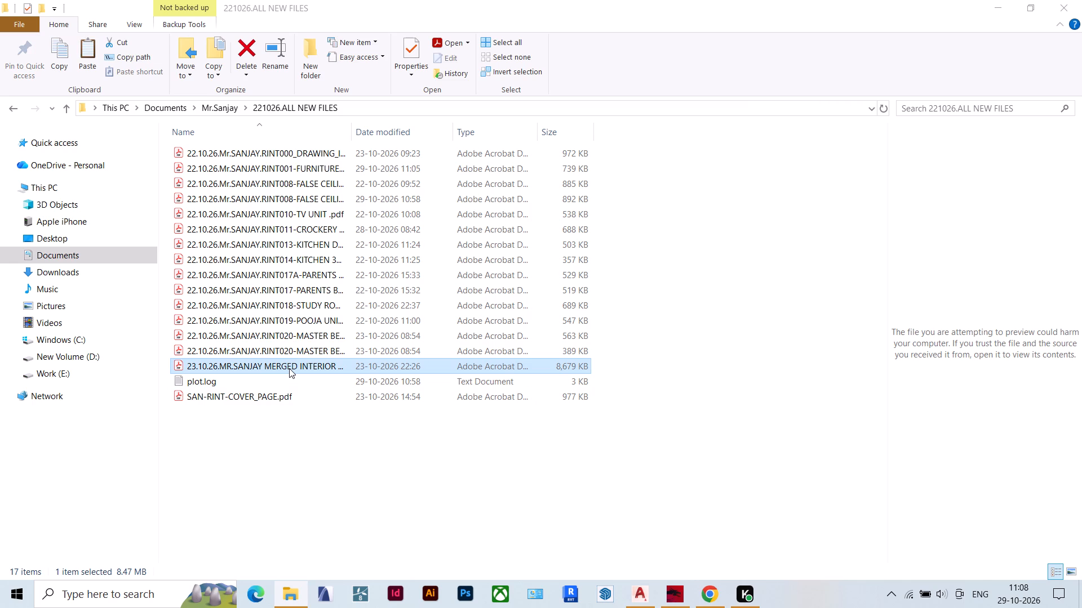
scroll(360, 347, down, 2)
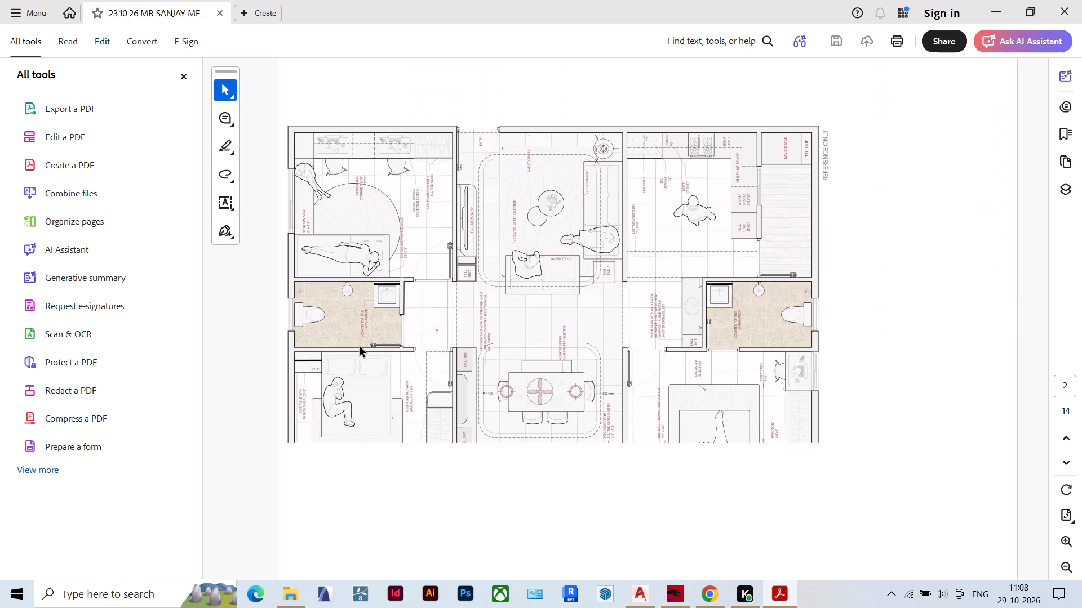
scroll(360, 347, down, 1)
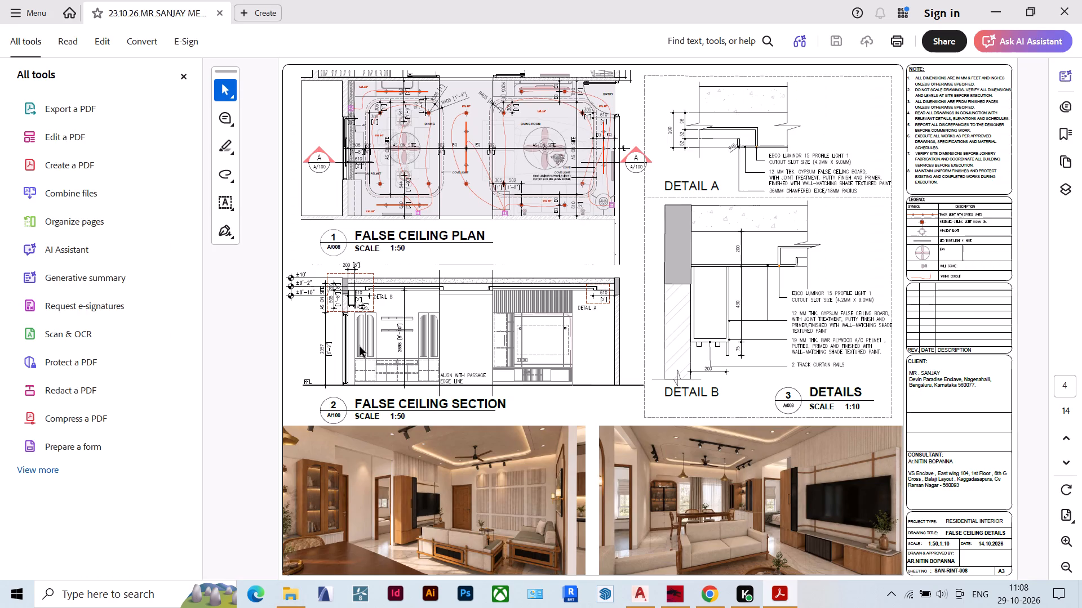
scroll(360, 347, down, 4)
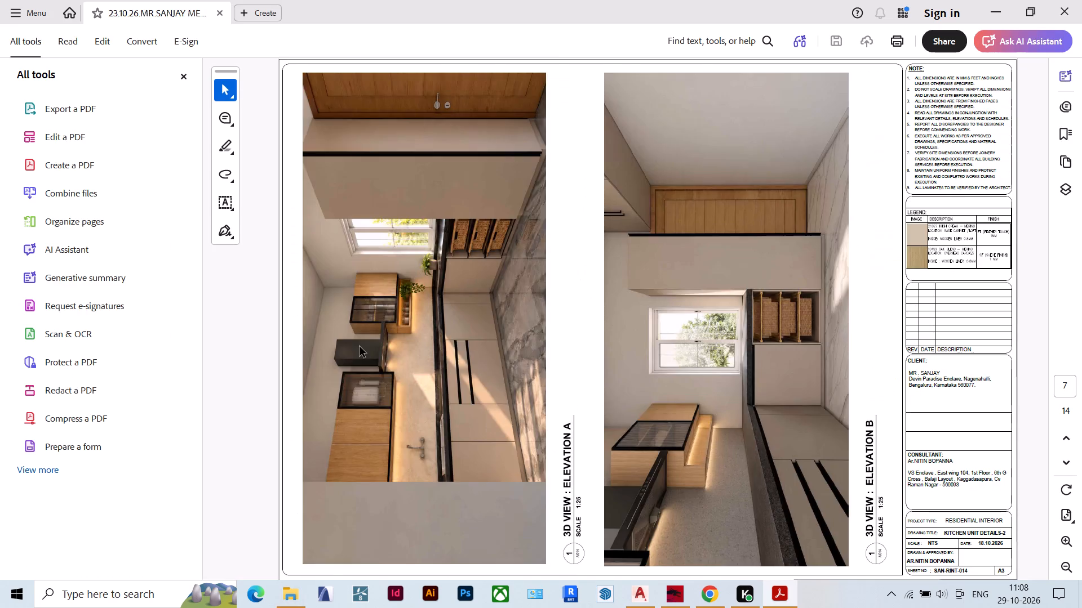
scroll(360, 347, down, 3)
scroll(365, 345, up, 1)
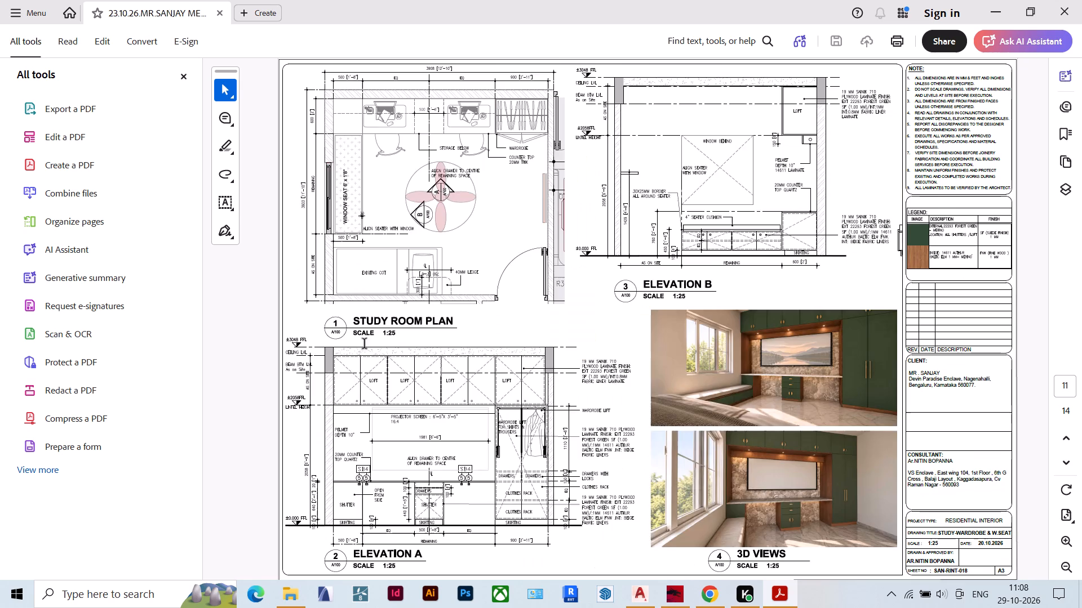
scroll(365, 345, up, 1)
scroll(365, 345, down, 1)
scroll(365, 345, up, 1)
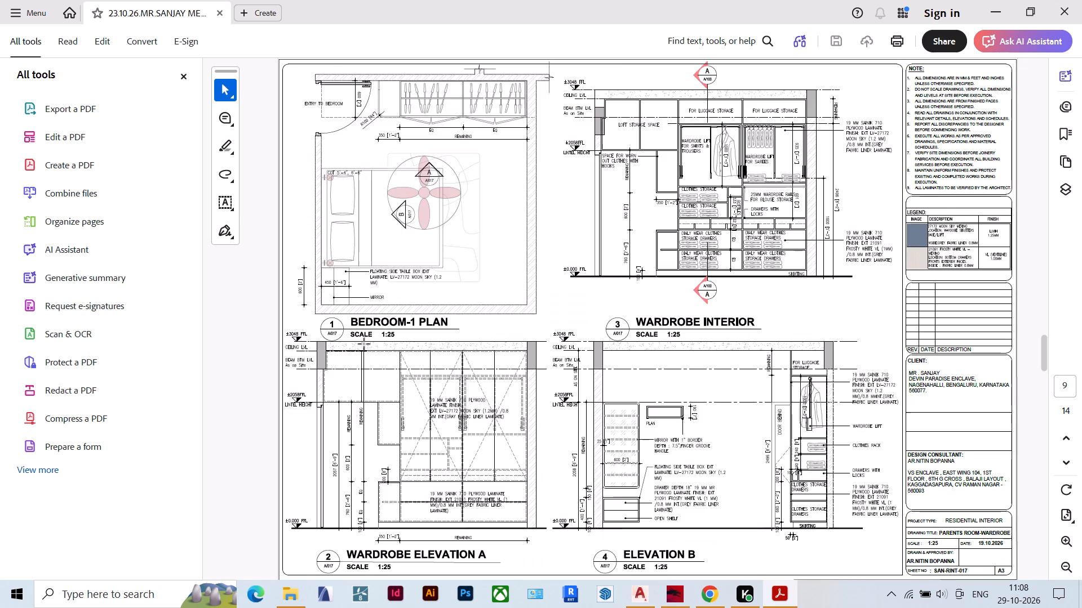
scroll(365, 345, down, 4)
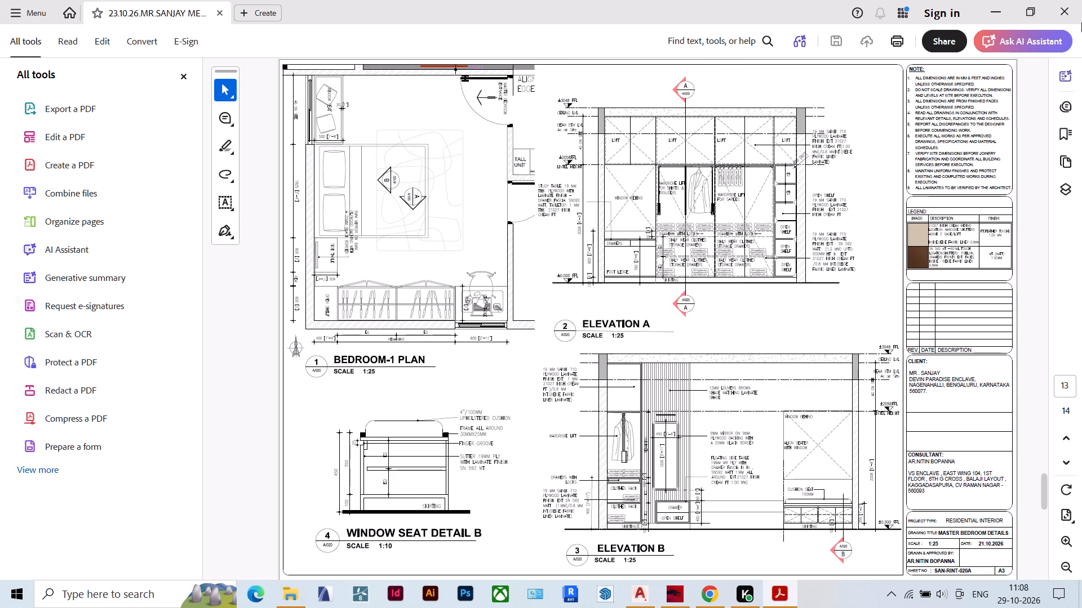
click(1081, 2)
Paste the two 28.10.26 merged interior drawings PDFs into the 221026.ALL NEW FILES folder.
right_click(303, 451)
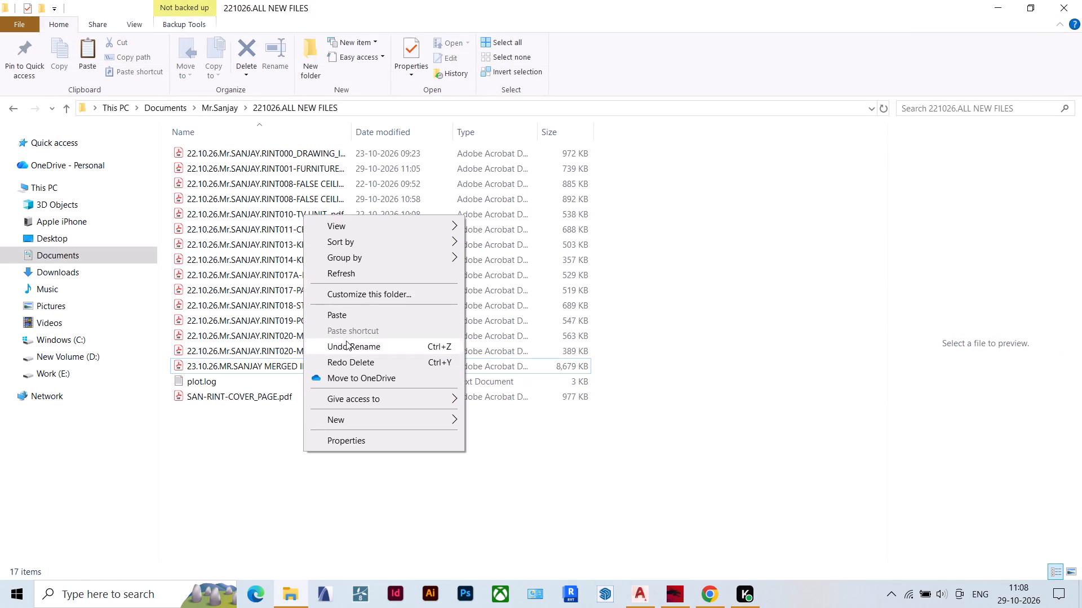
click(345, 317)
click(336, 498)
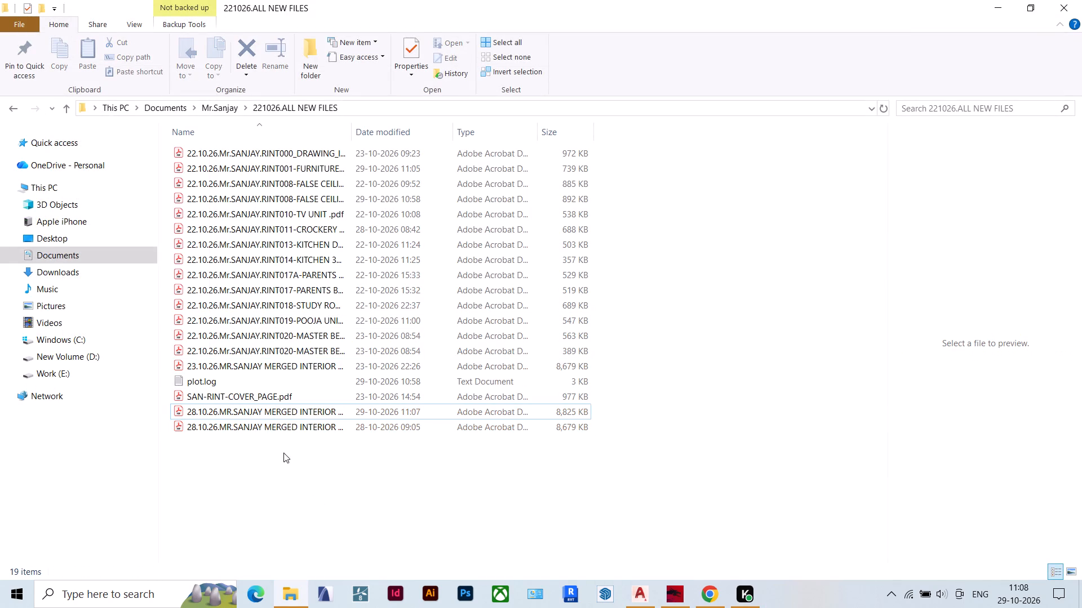
click(285, 423)
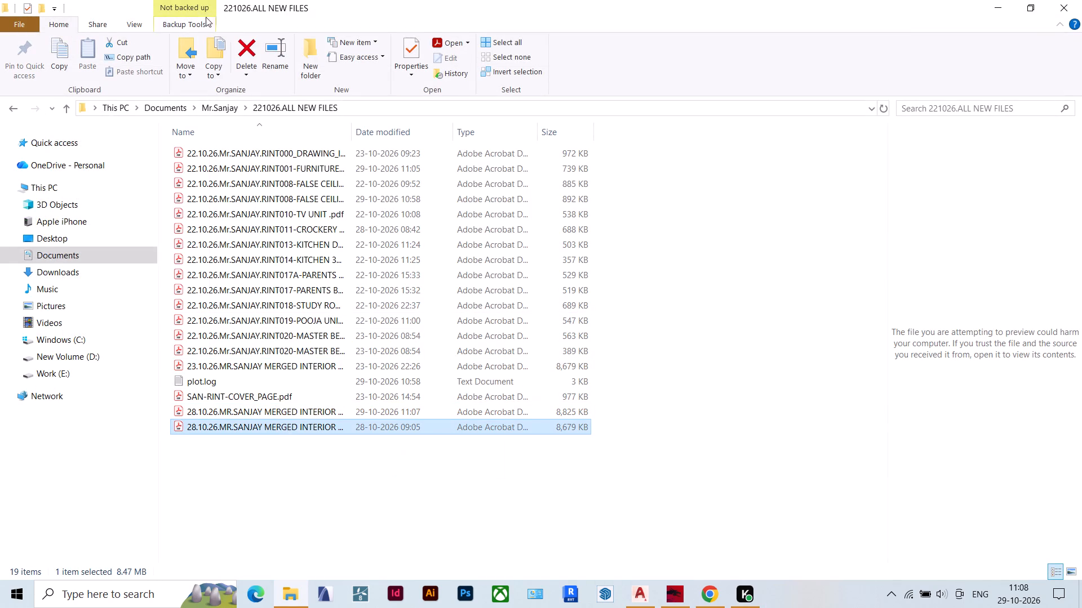
click(243, 46)
Open the new 28.10.26 merged PDF and check its sheets from the cover through the parents' room 3D views.
double_click(291, 409)
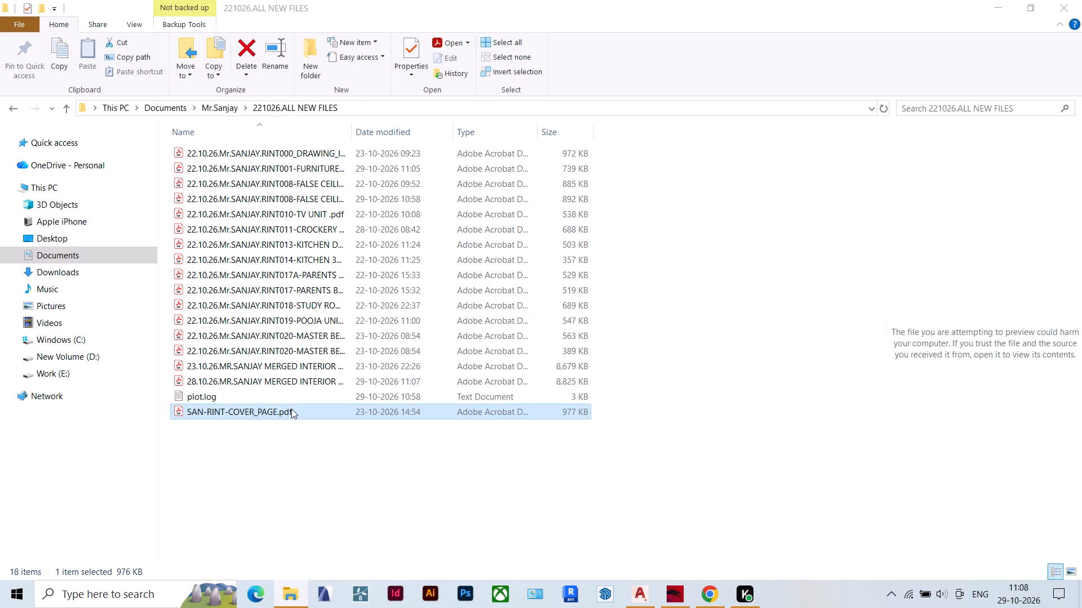
click(1075, 8)
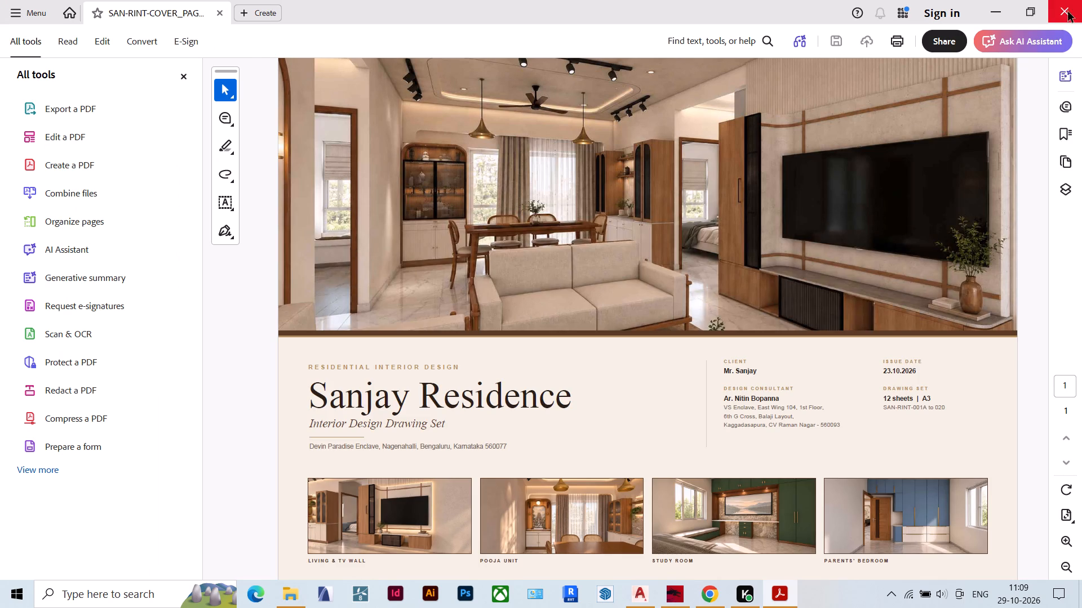
double_click(227, 380)
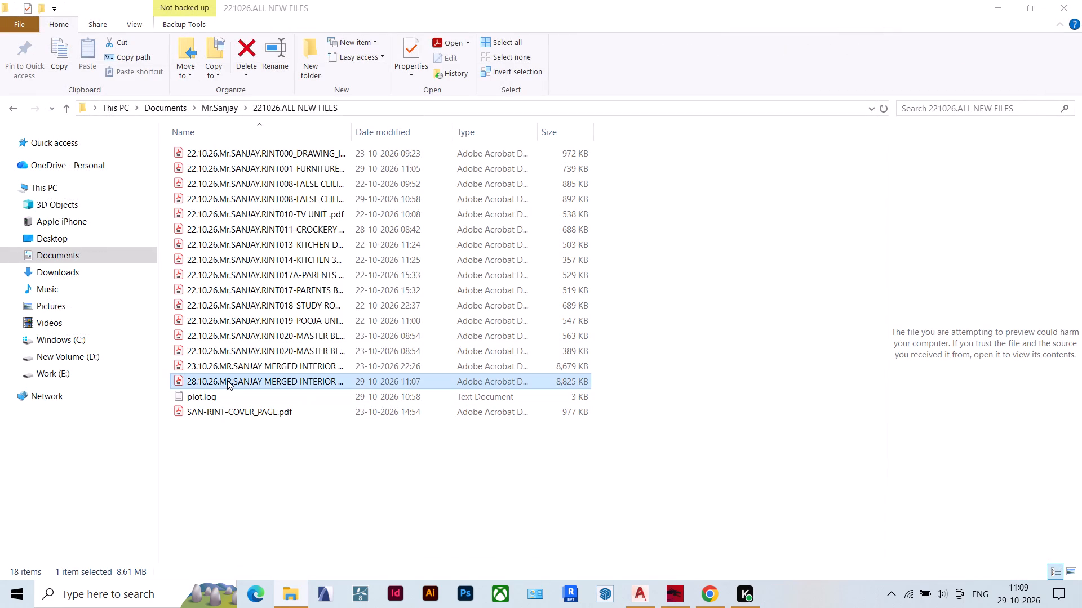
click(187, 77)
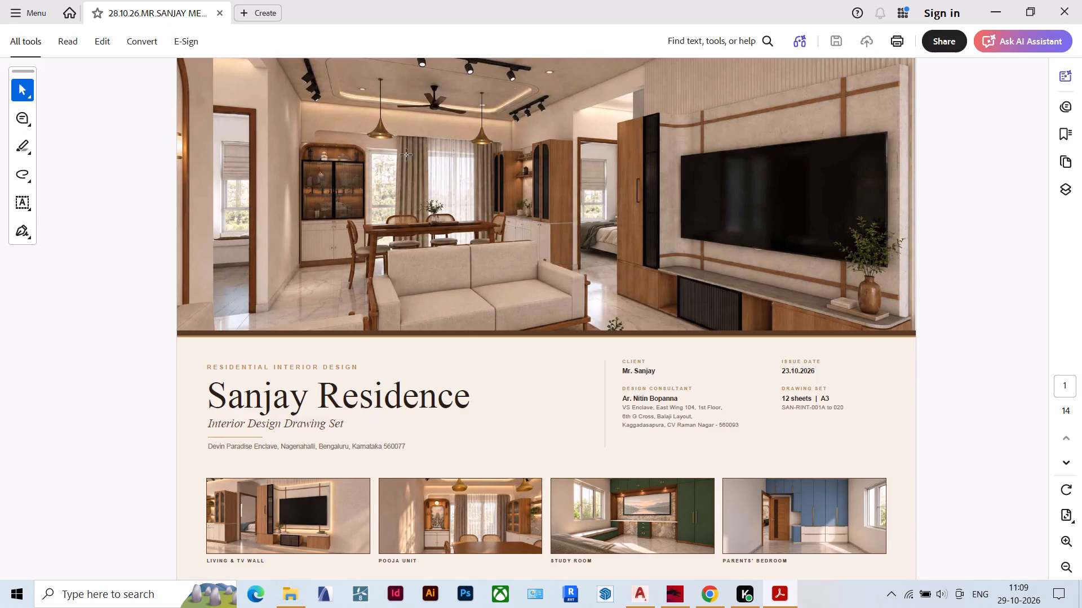
scroll(617, 355, down, 1)
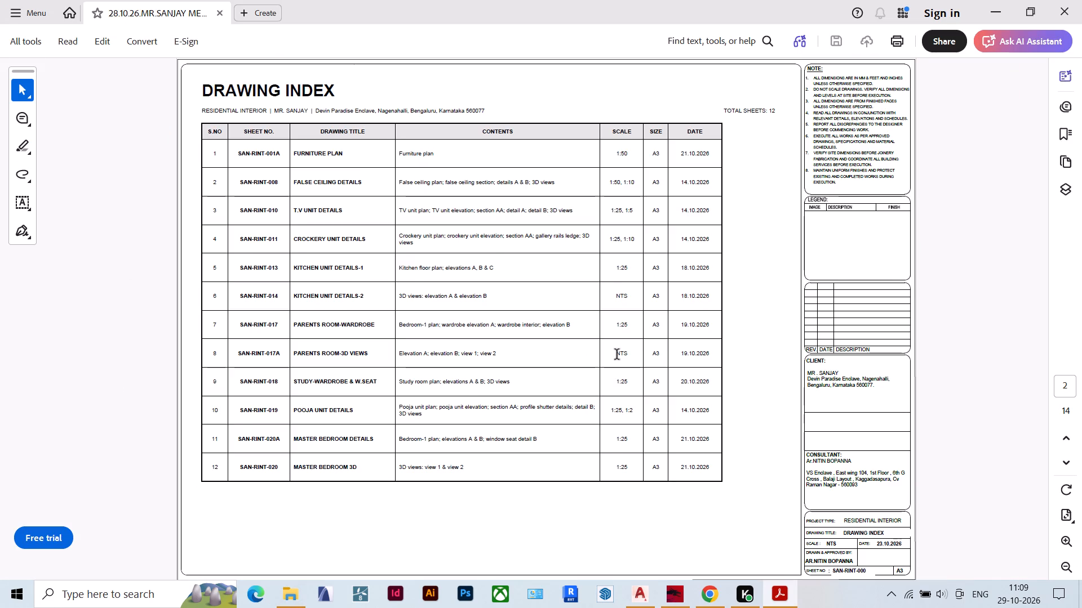
scroll(617, 355, down, 2)
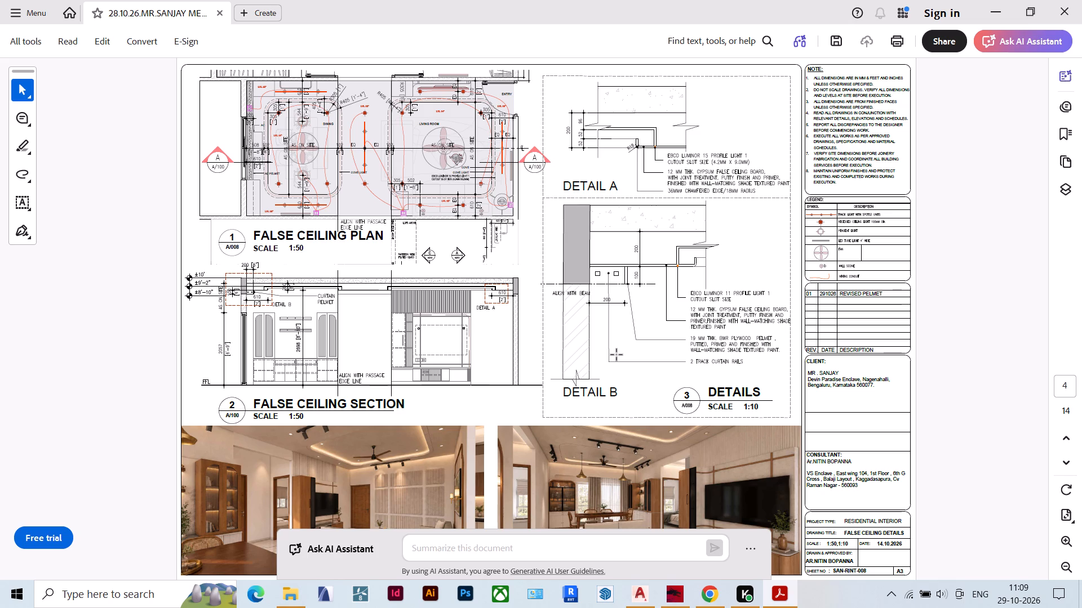
scroll(617, 355, down, 1)
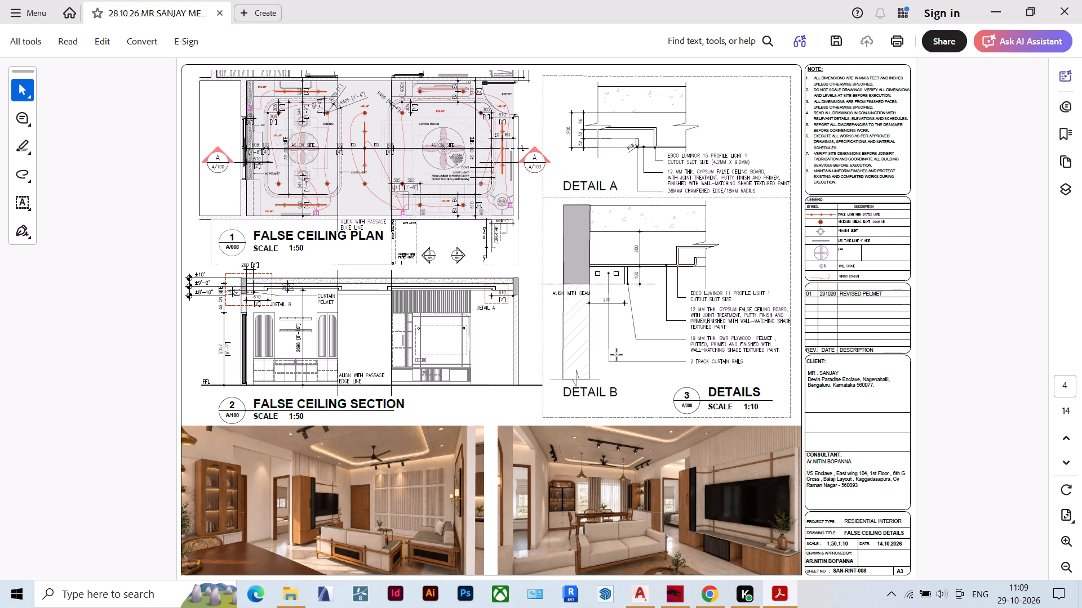
scroll(617, 355, down, 1)
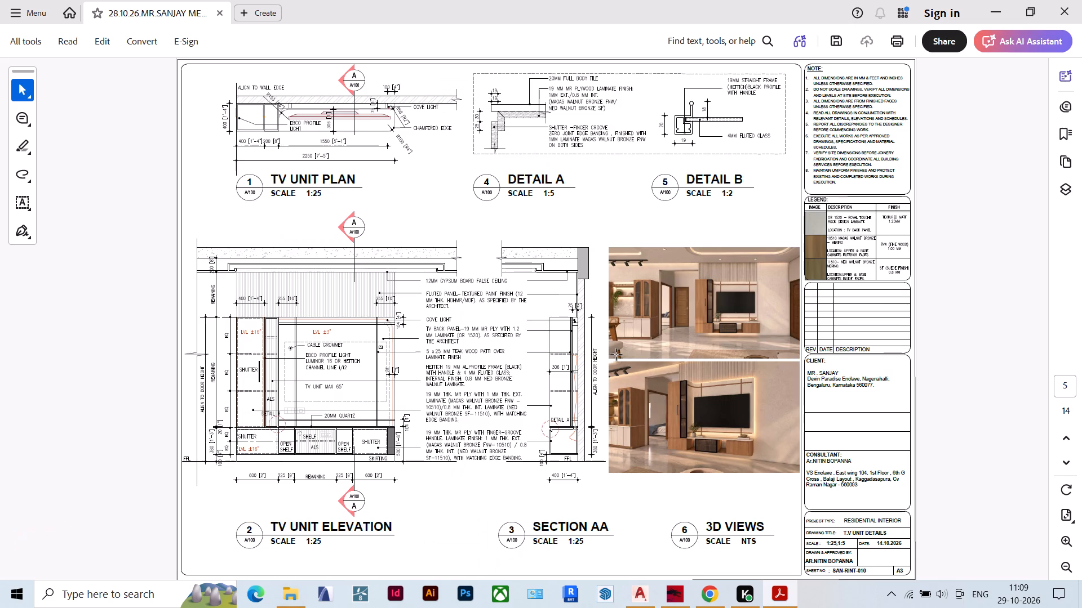
scroll(617, 355, down, 1)
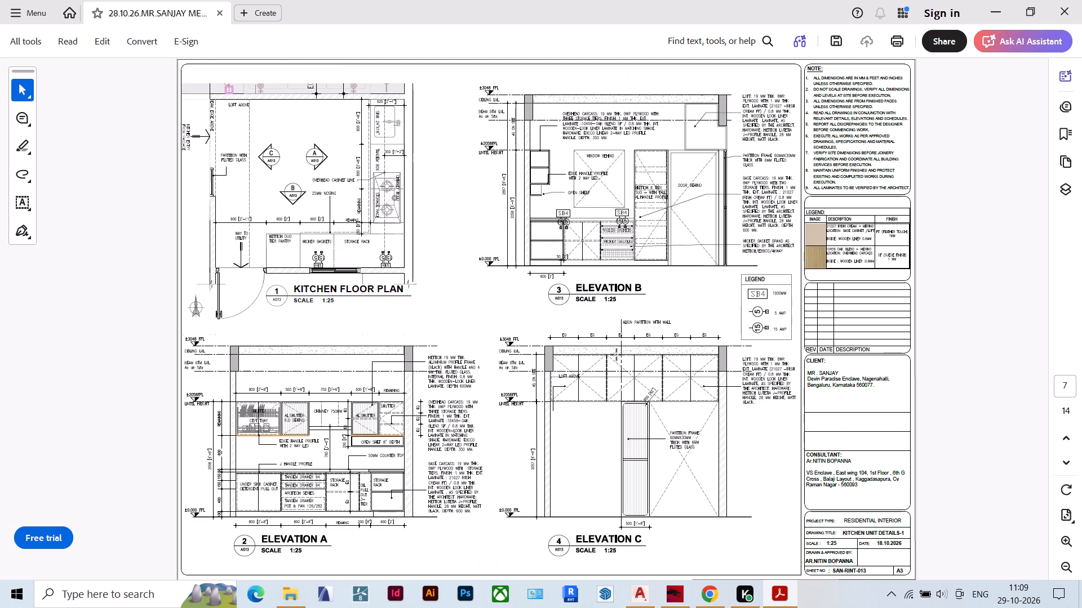
scroll(617, 355, down, 3)
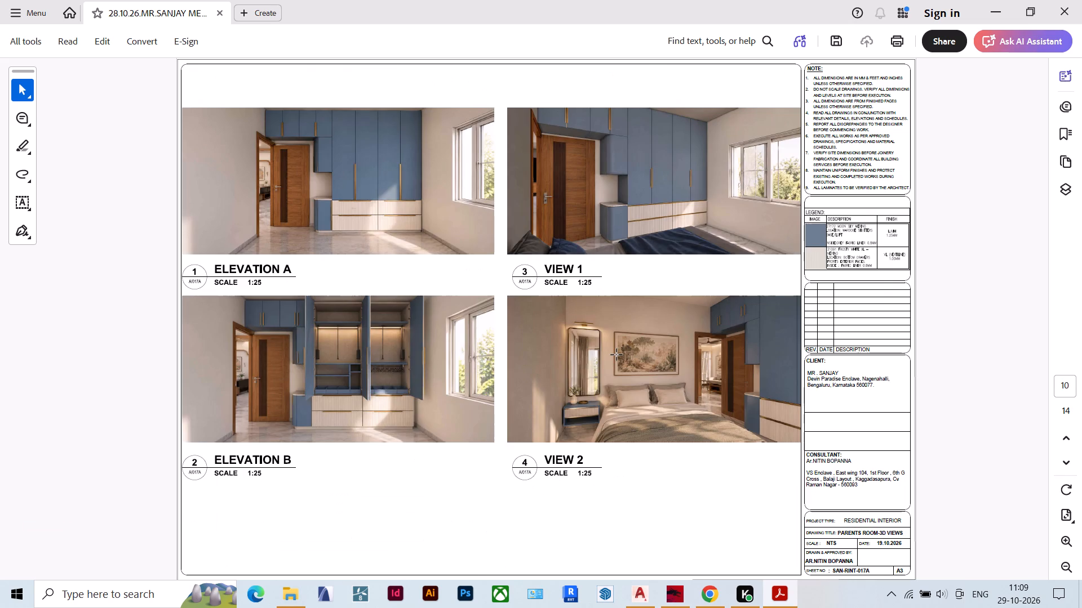
Examine the parents' room 3D views up close, and check the study room and pooja unit sheets.
ctrl+scroll(677, 364, up, 3)
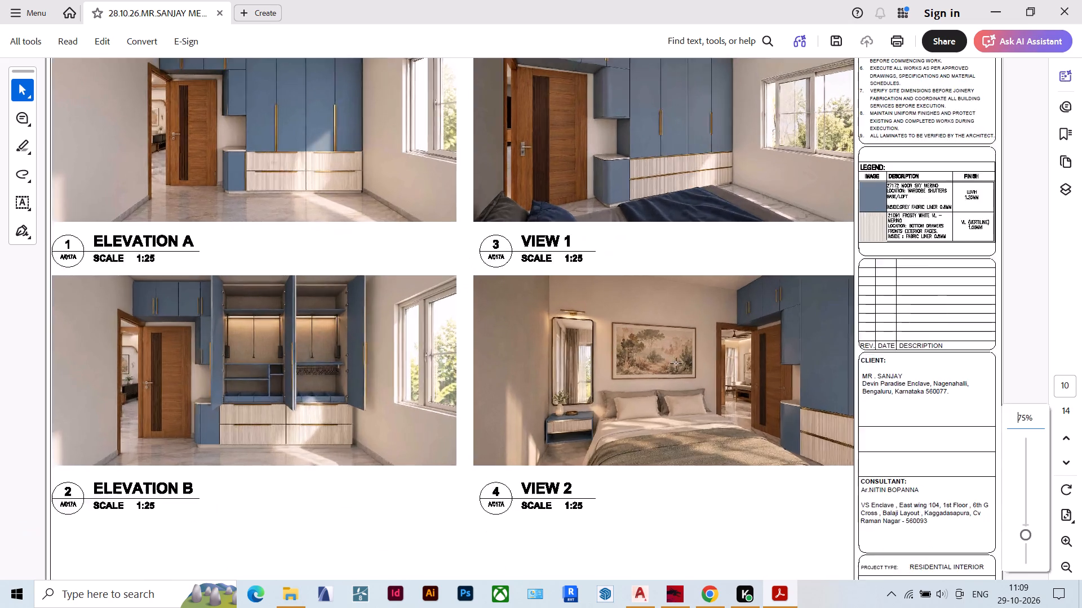
ctrl+scroll(677, 364, up, 3)
ctrl+scroll(677, 364, down, 1)
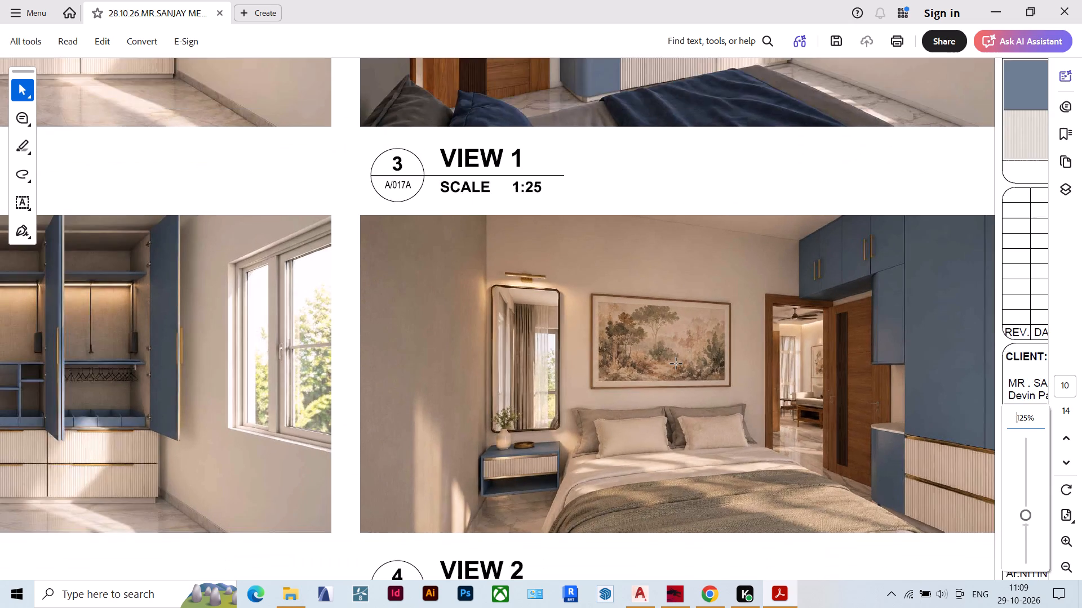
ctrl+scroll(677, 364, down, 3)
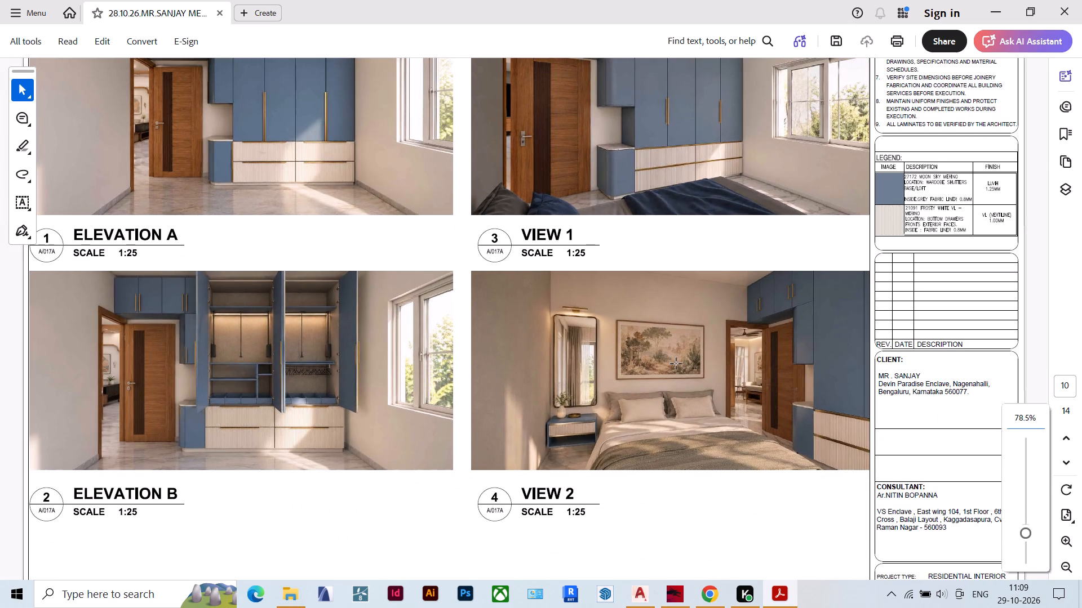
ctrl+scroll(677, 364, down, 1)
scroll(677, 364, down, 3)
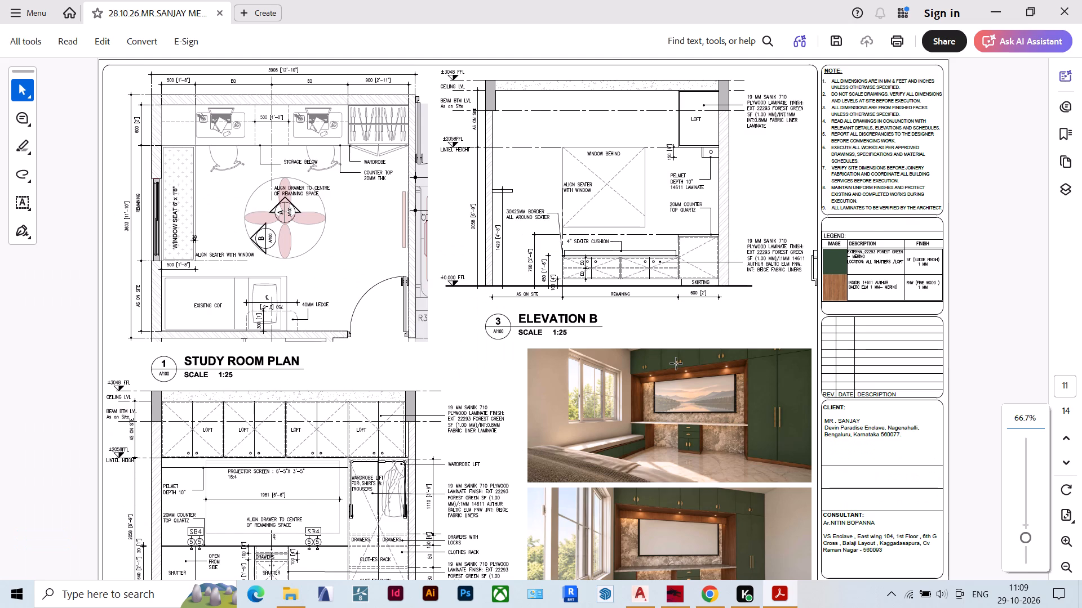
ctrl+scroll(677, 364, down, 1)
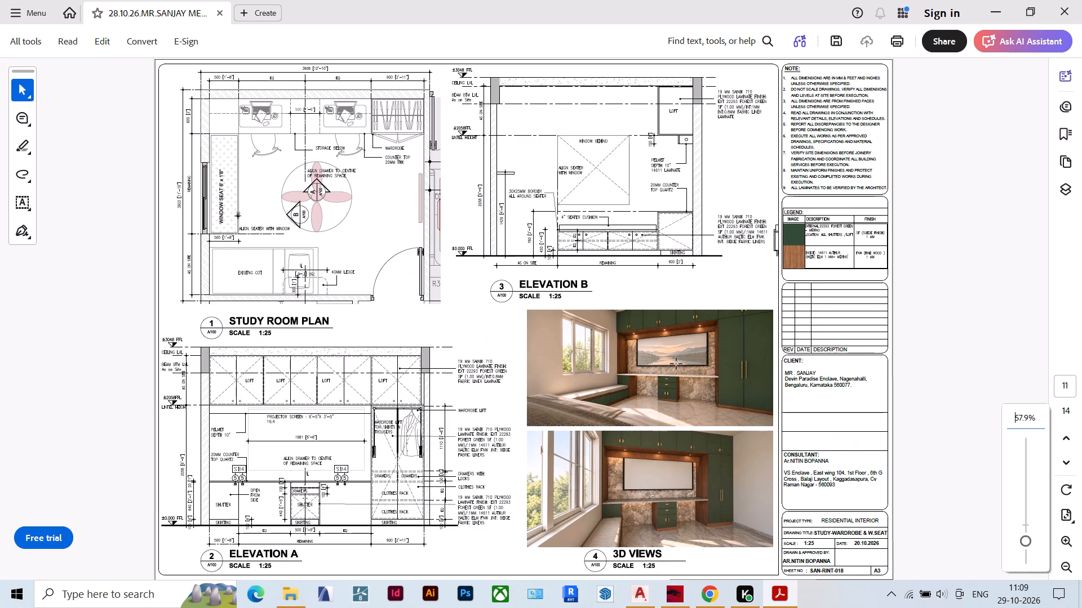
scroll(677, 364, down, 1)
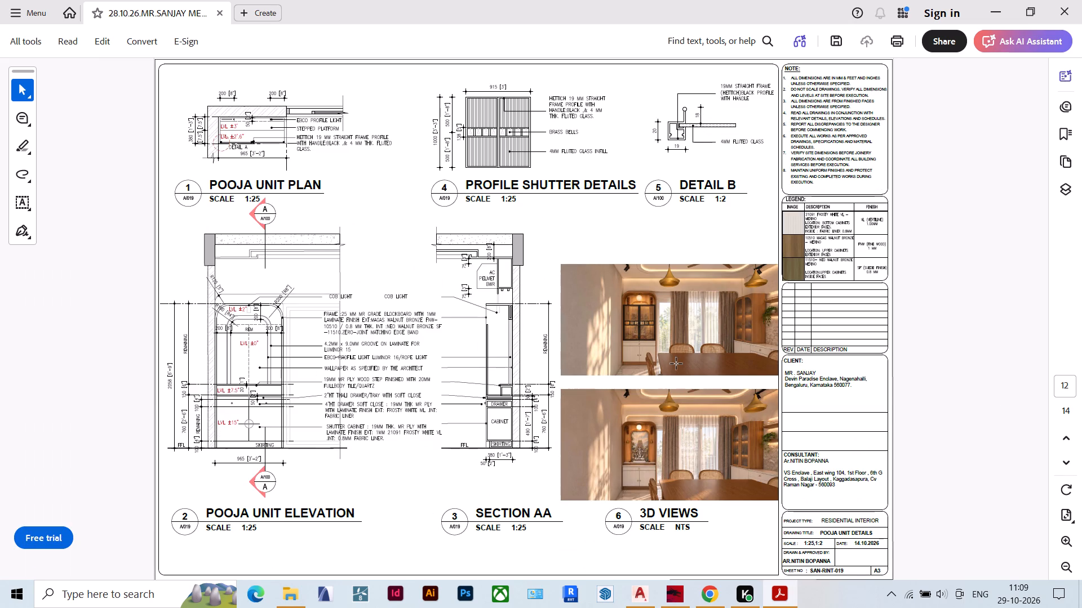
Examine the master bedroom details sheet up close, covering the Bedroom-1 plan, Elevations A and B, and the window seat detail.
scroll(677, 364, down, 1)
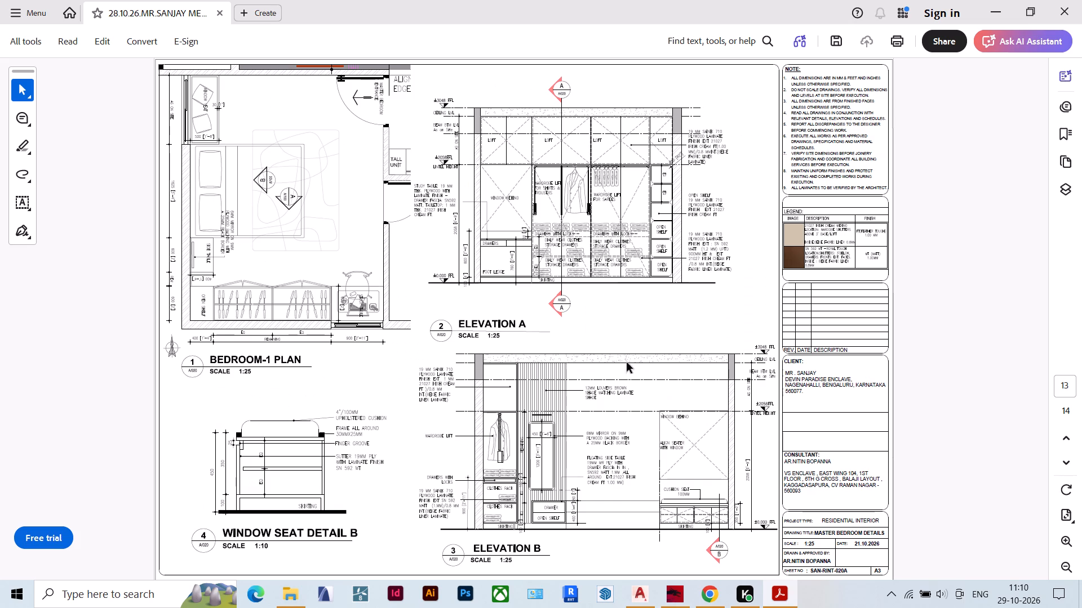
ctrl+scroll(220, 226, up, 3)
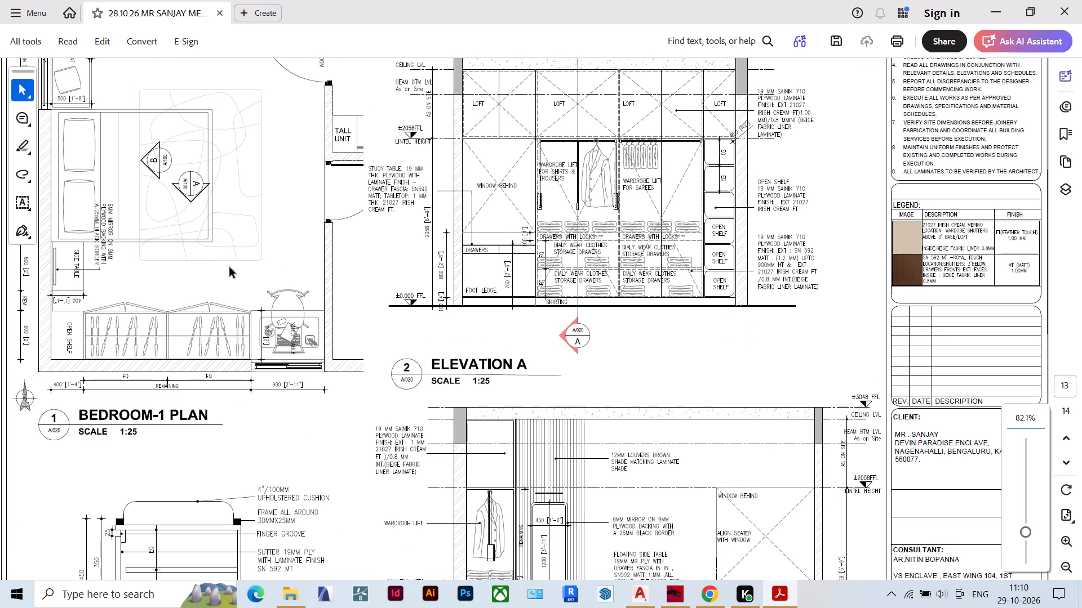
ctrl+scroll(604, 438, down, 1)
ctrl+scroll(73, 237, up, 2)
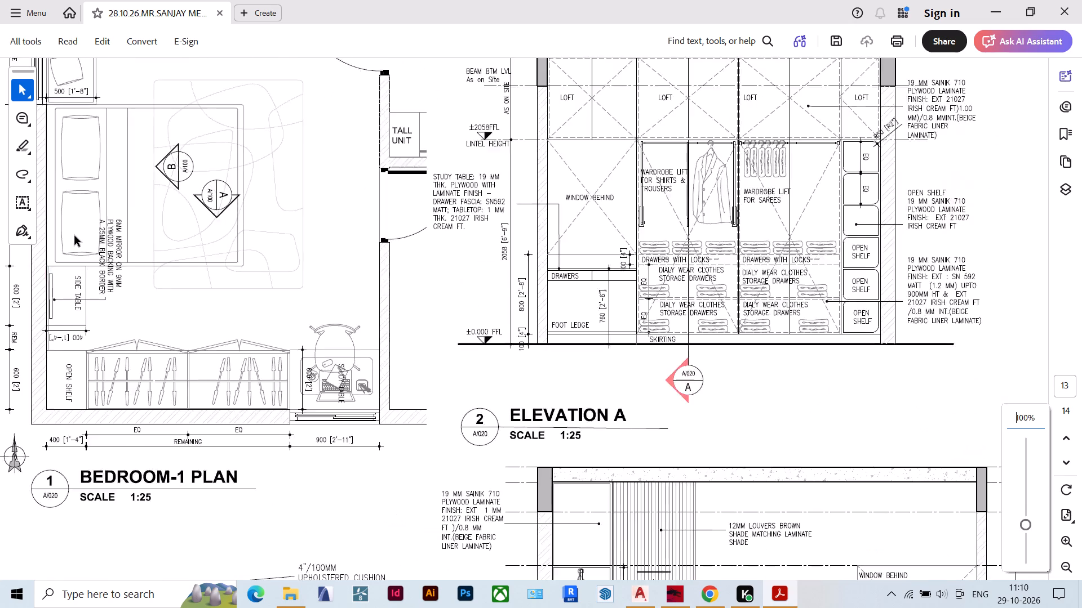
ctrl+scroll(74, 236, up, 2)
ctrl+scroll(420, 332, down, 1)
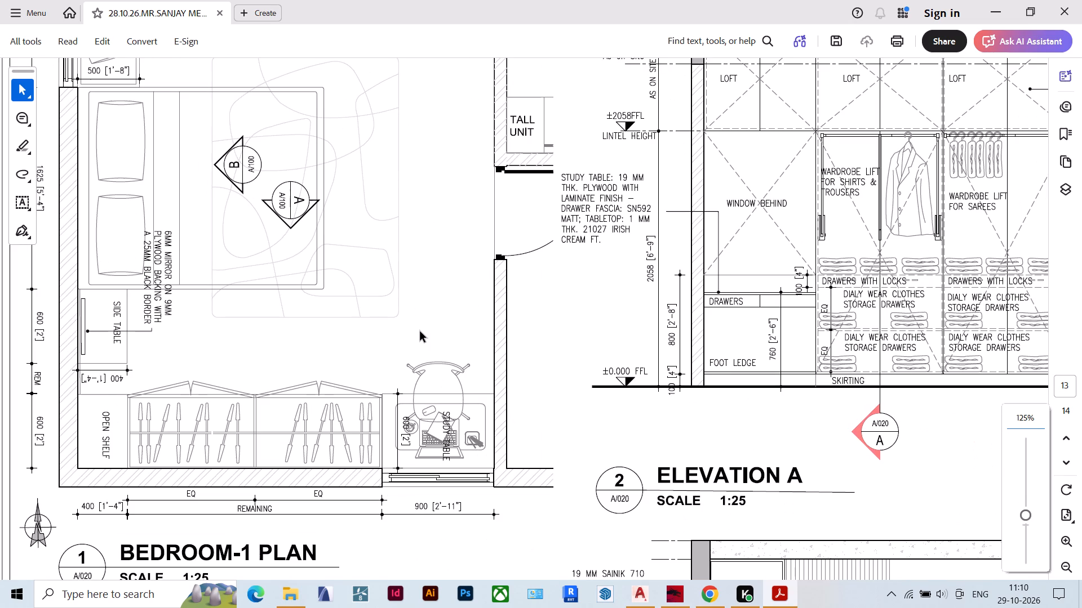
ctrl+scroll(262, 292, down, 2)
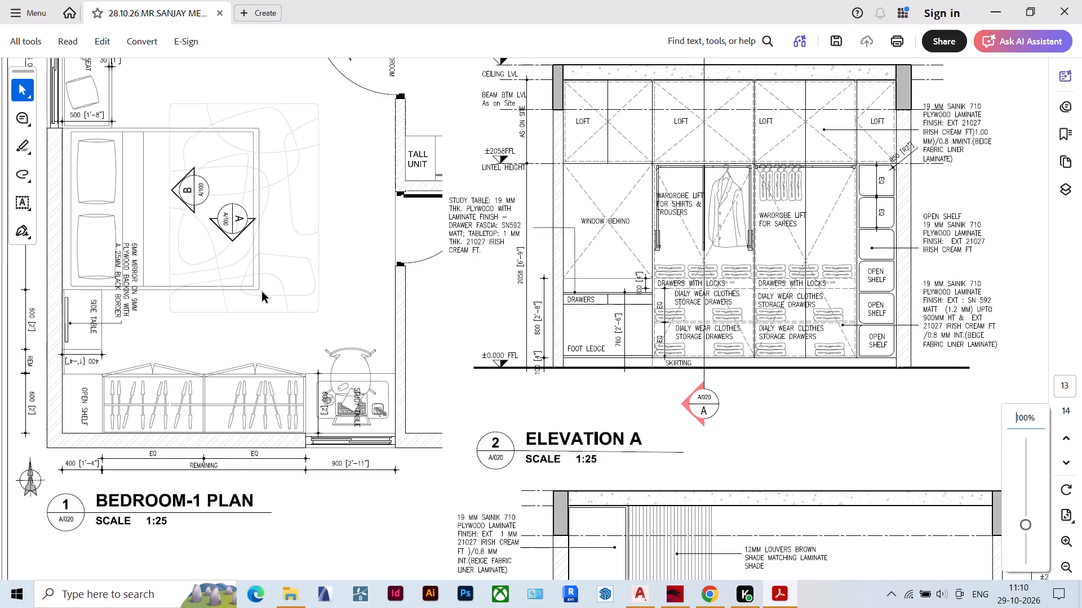
ctrl+scroll(262, 292, down, 2)
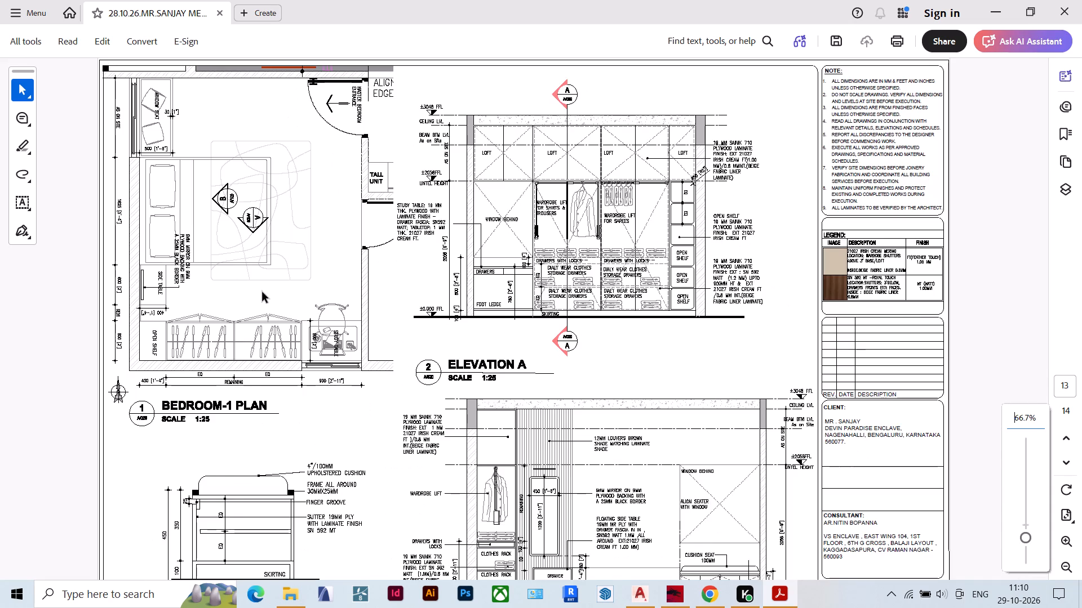
scroll(262, 292, down, 2)
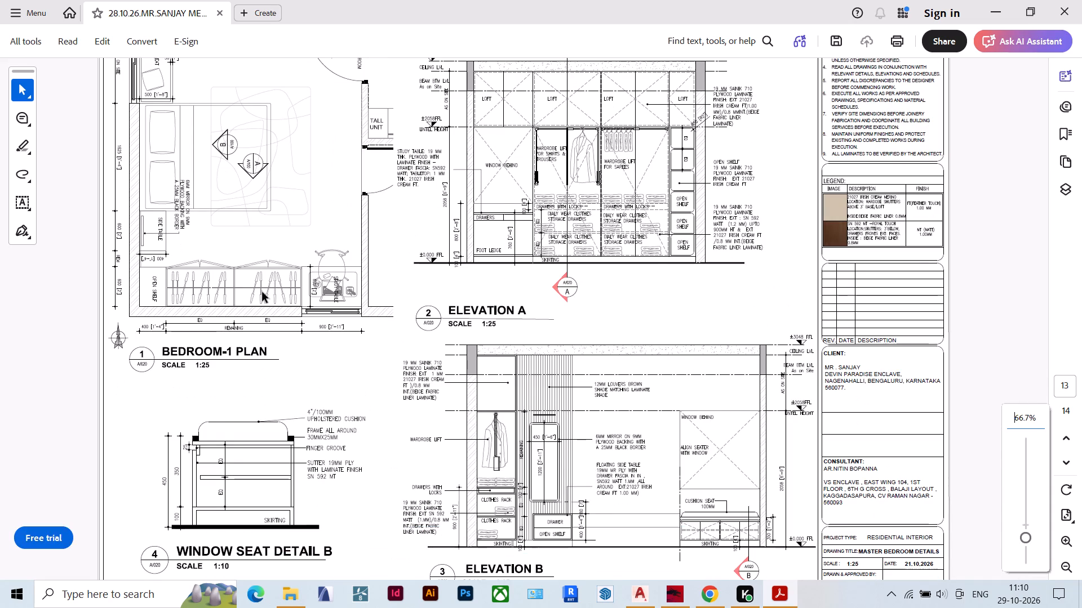
scroll(262, 292, down, 1)
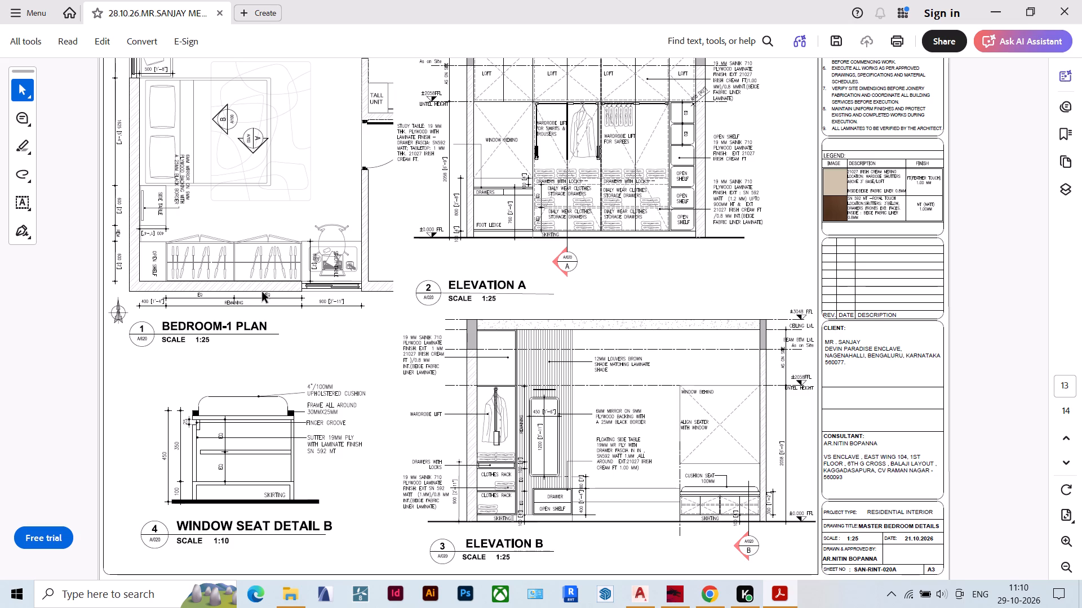
Check the master bedroom 3D views on the last sheet, and close the merged PDF without saving changes.
scroll(262, 292, down, 1)
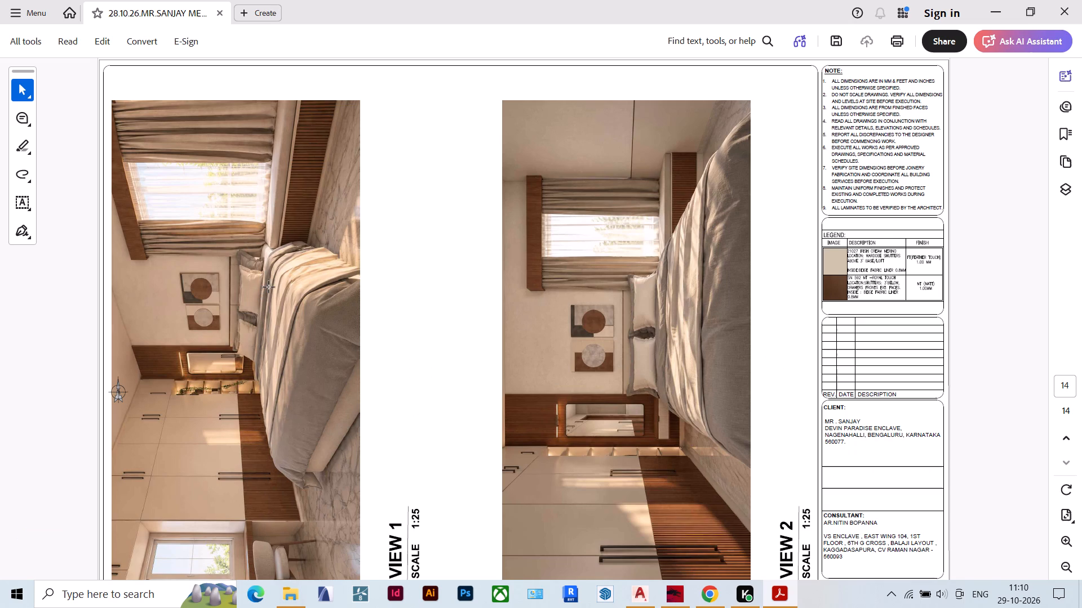
scroll(269, 288, down, 5)
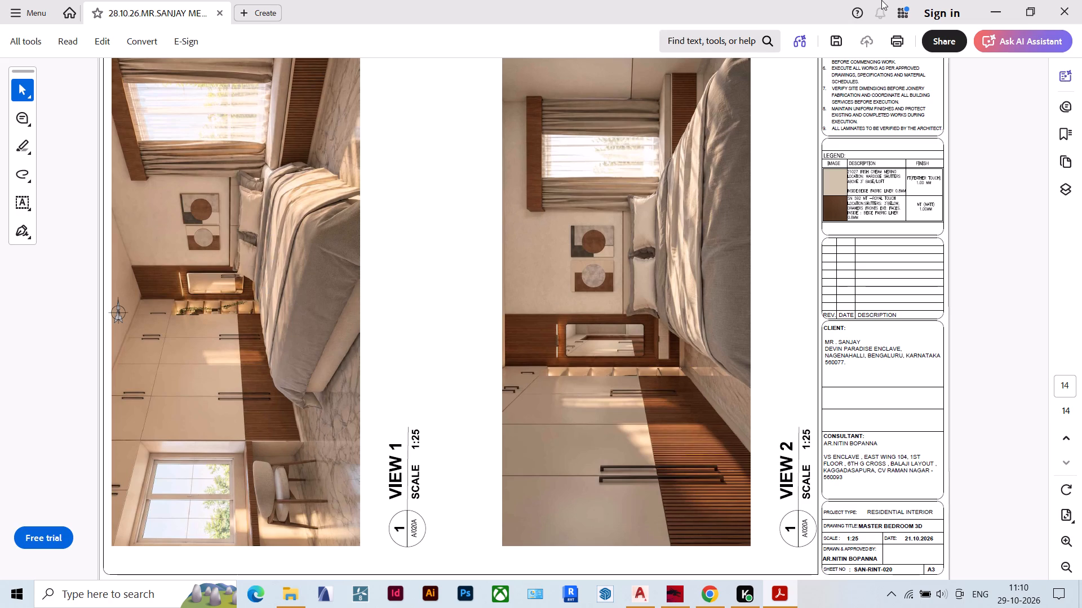
click(1081, 0)
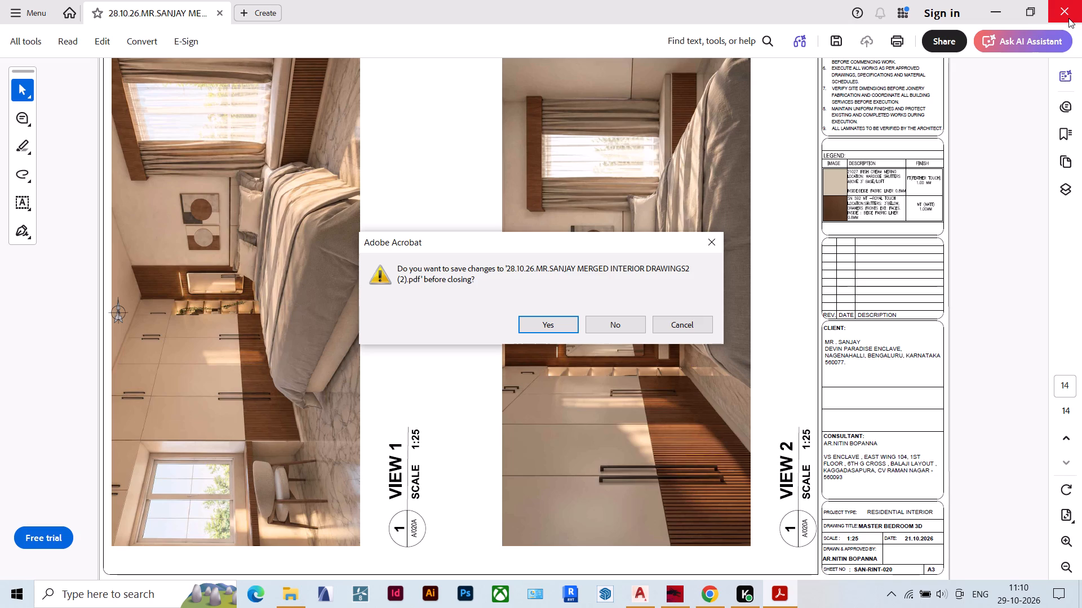
click(611, 320)
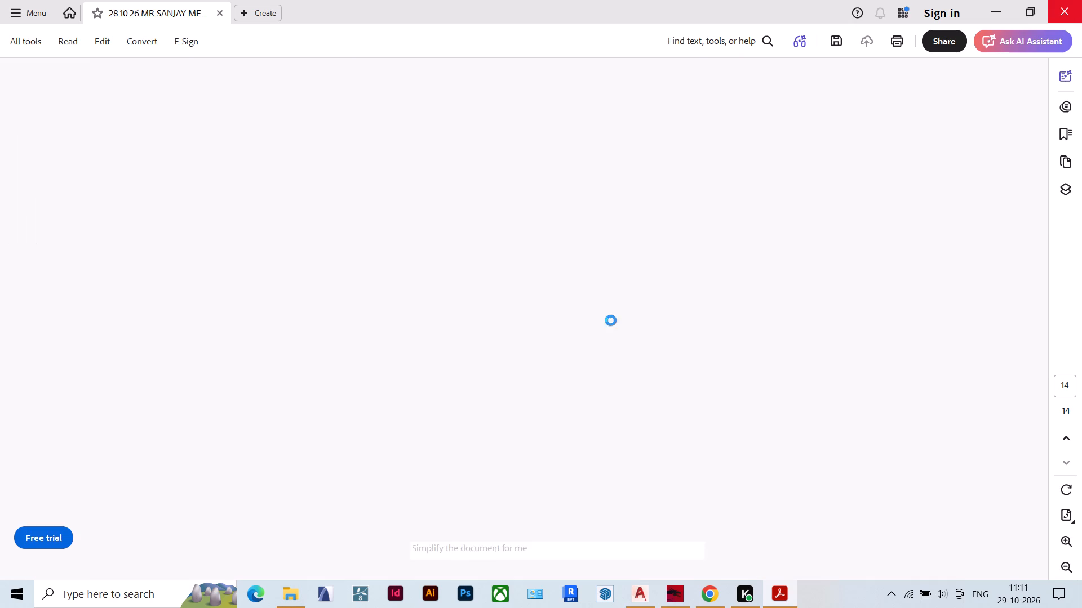
right_click(338, 387)
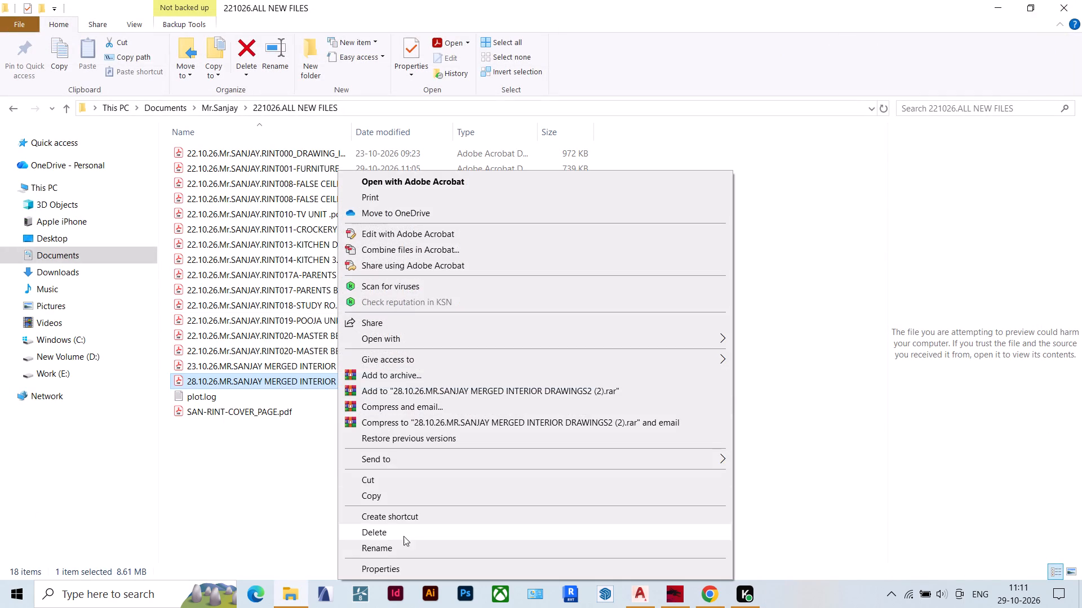
click(400, 546)
click(398, 381)
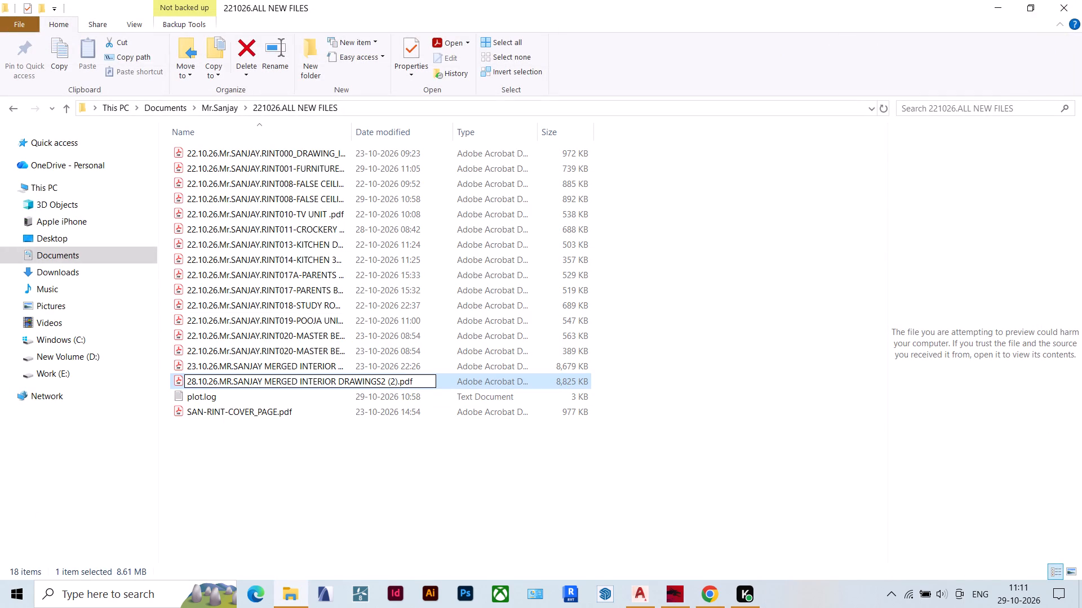
key(BackSpace)
key(BackSpace)
key(BackSpace)
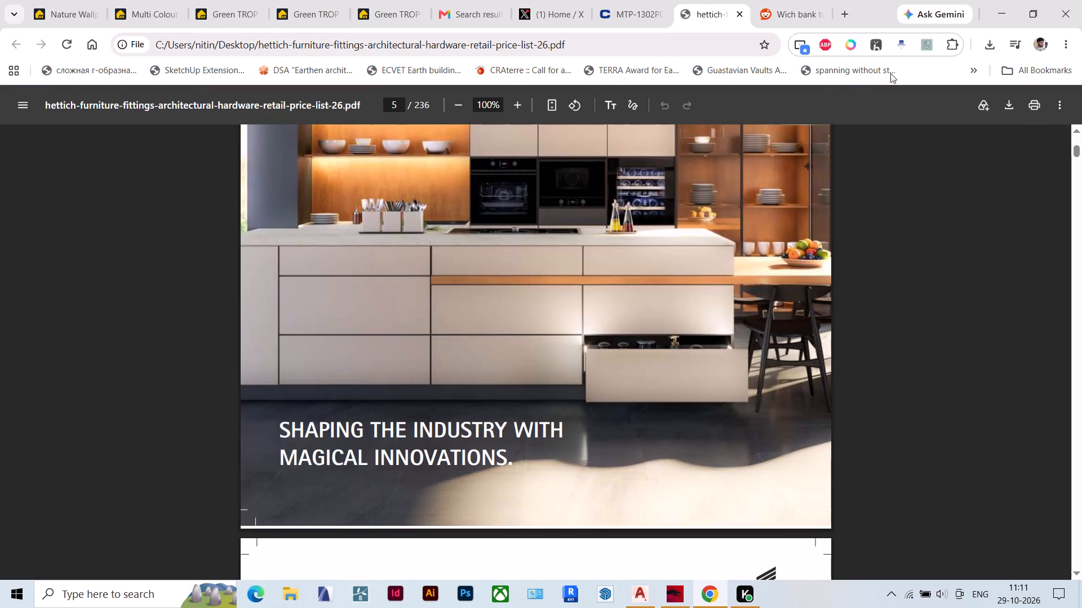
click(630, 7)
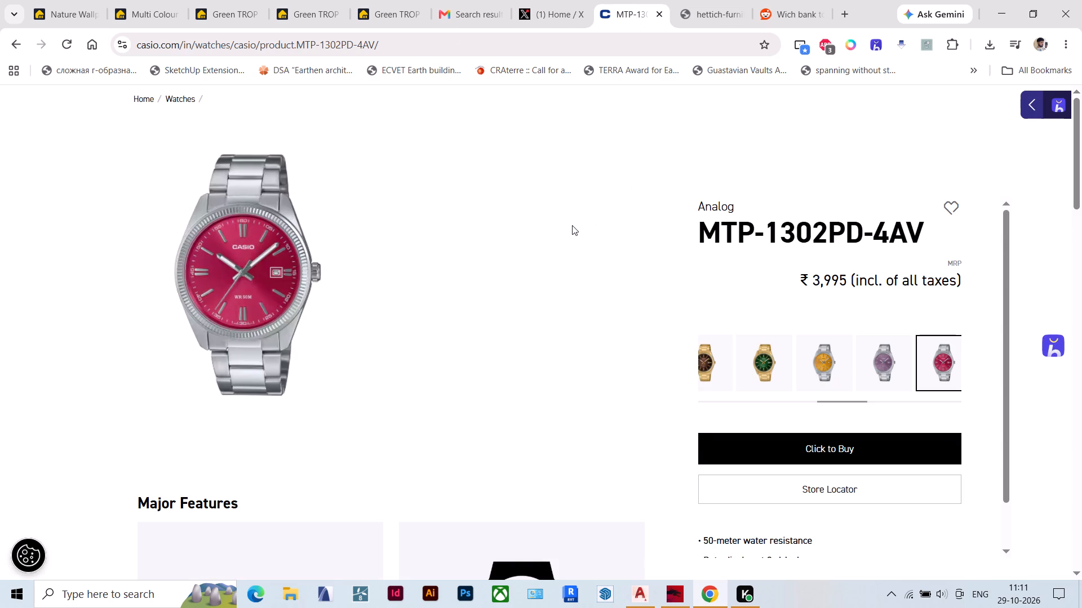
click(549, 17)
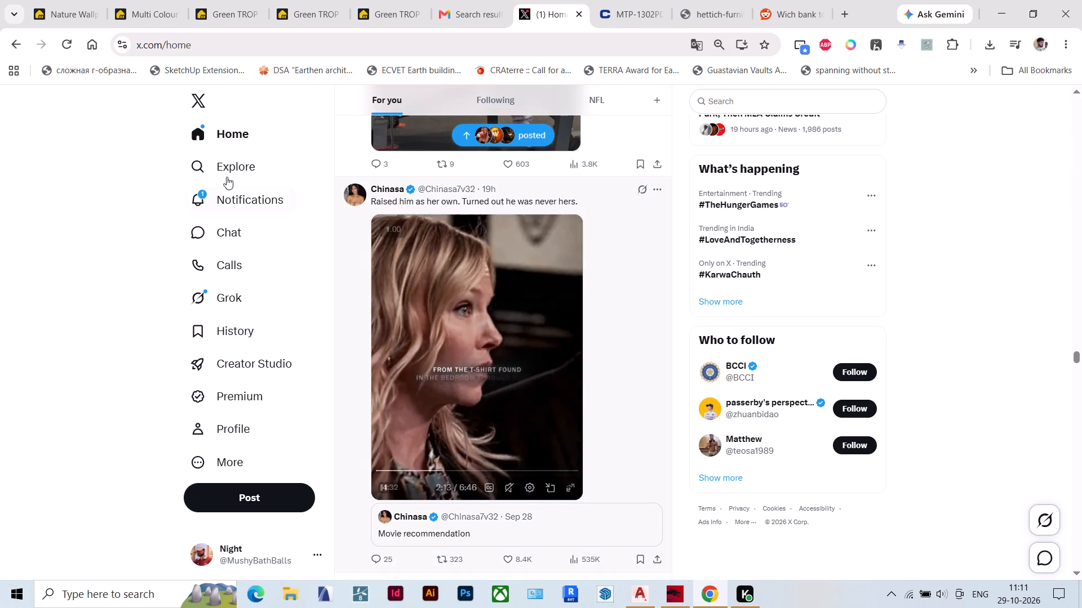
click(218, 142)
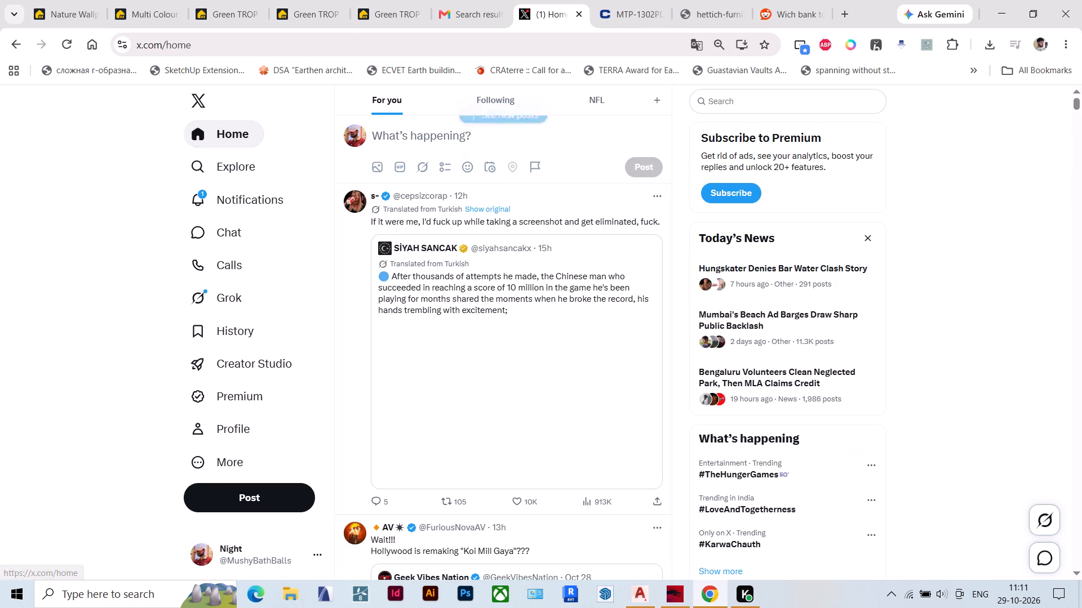